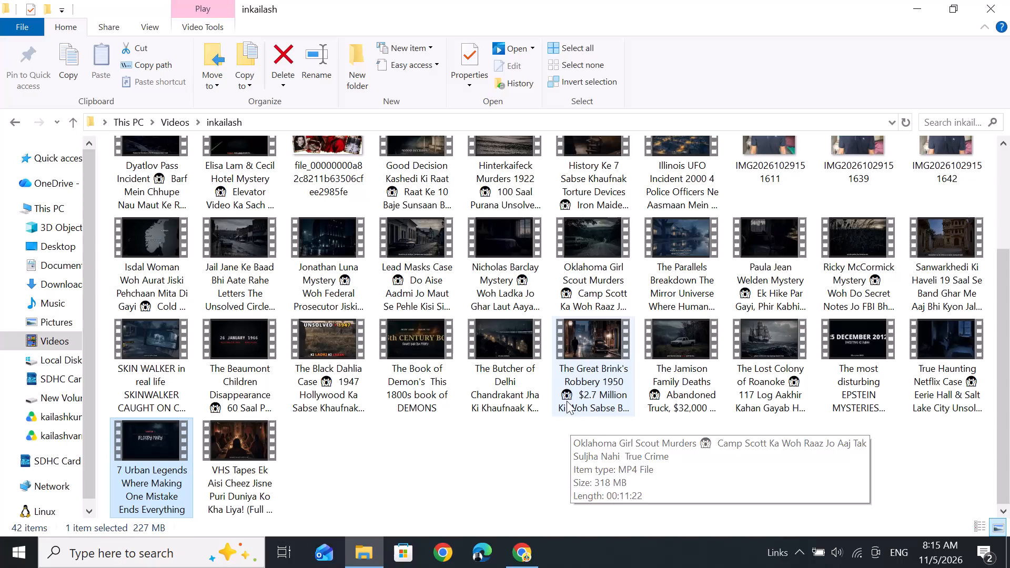
Switch to the YouTube Studio page in Chrome and ask the chat assistant about "analog".
{"action": "scroll", "coordinate": [420, 470], "scroll_direction": "up", "scroll_amount": 2}
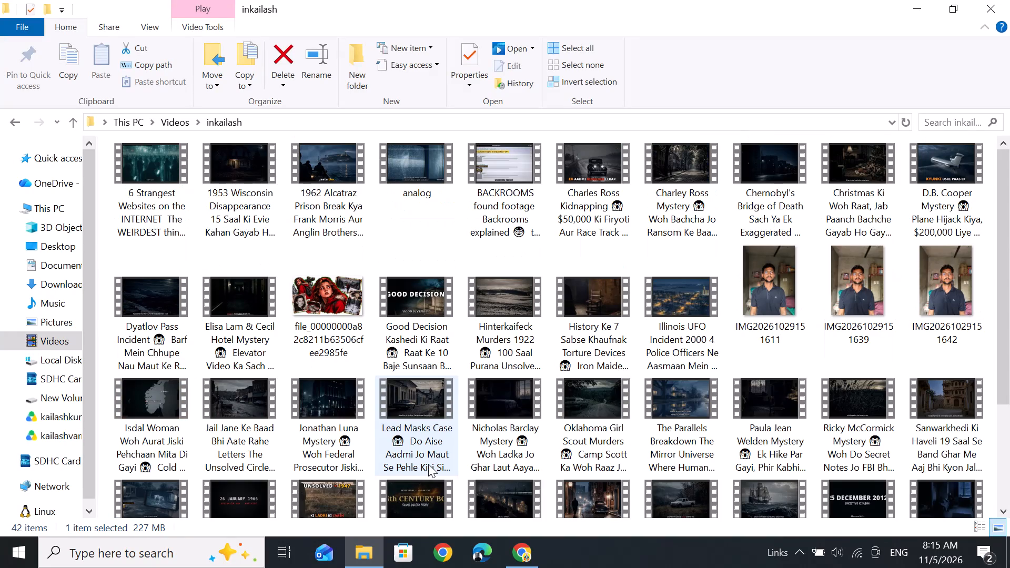
{"action": "left_click", "coordinate": [528, 550]}
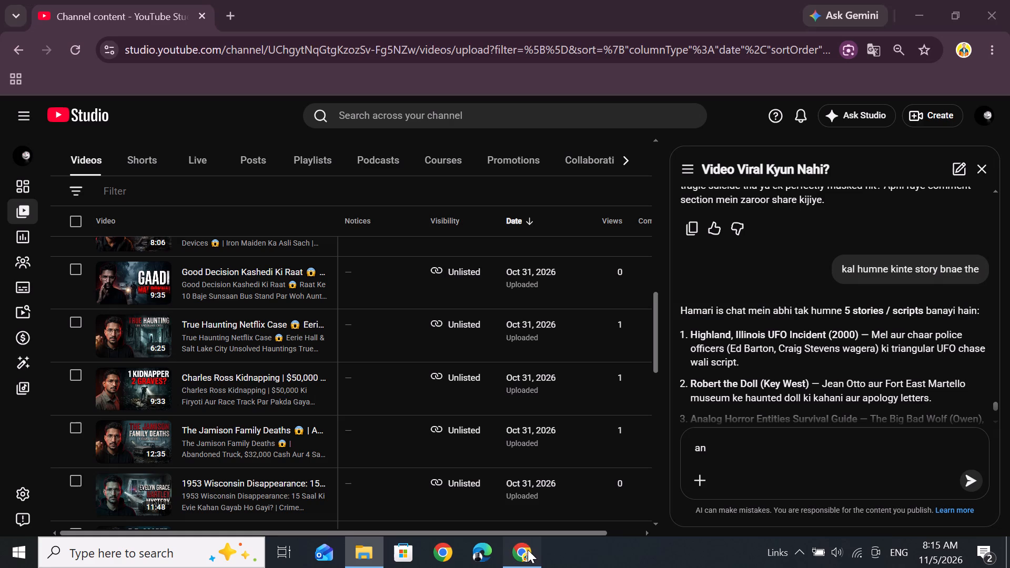
{"action": "key", "text": "a"}
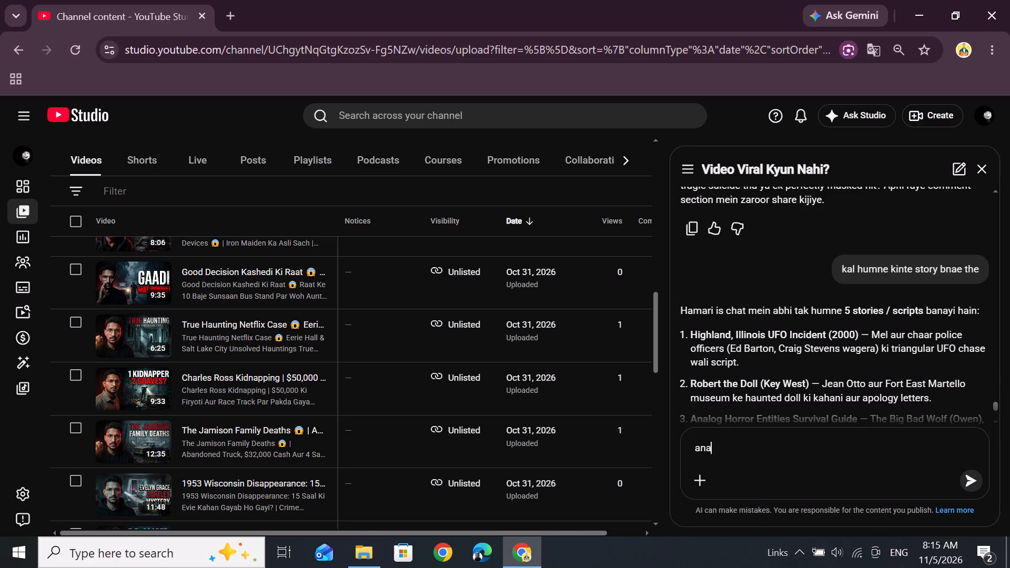
{"action": "type", "text": "lo"}
{"action": "key", "text": "g"}
{"action": "key", "text": "Return"}
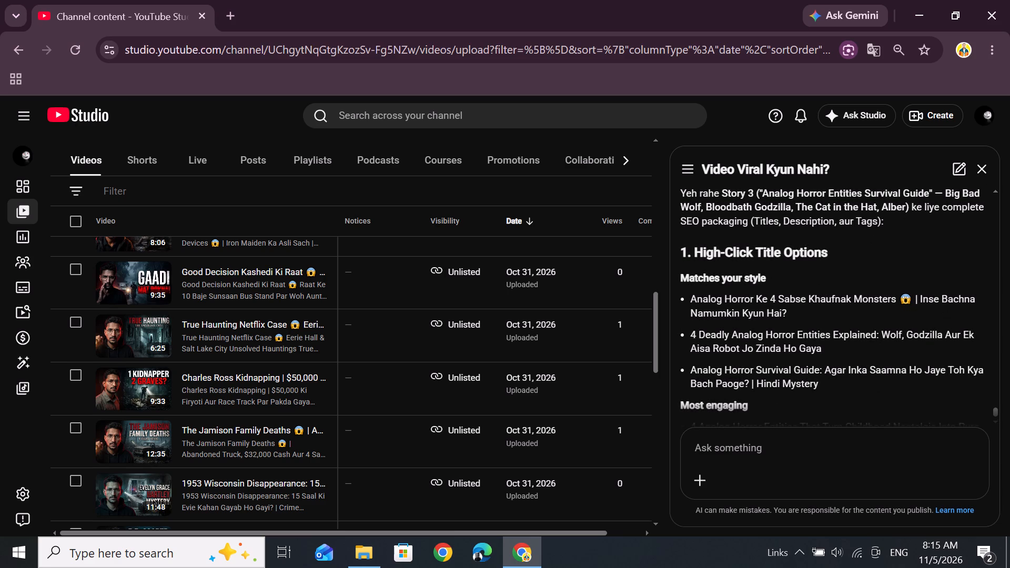
Review the suggested titles and copy "4 Analog Horror Entities That Turn Childhood Nostalgia Into Pure Terror".
{"action": "scroll", "coordinate": [769, 342], "scroll_direction": "down", "scroll_amount": 2}
{"action": "scroll", "coordinate": [867, 394], "scroll_direction": "down", "scroll_amount": 5}
{"action": "scroll", "coordinate": [800, 313], "scroll_direction": "up", "scroll_amount": 3}
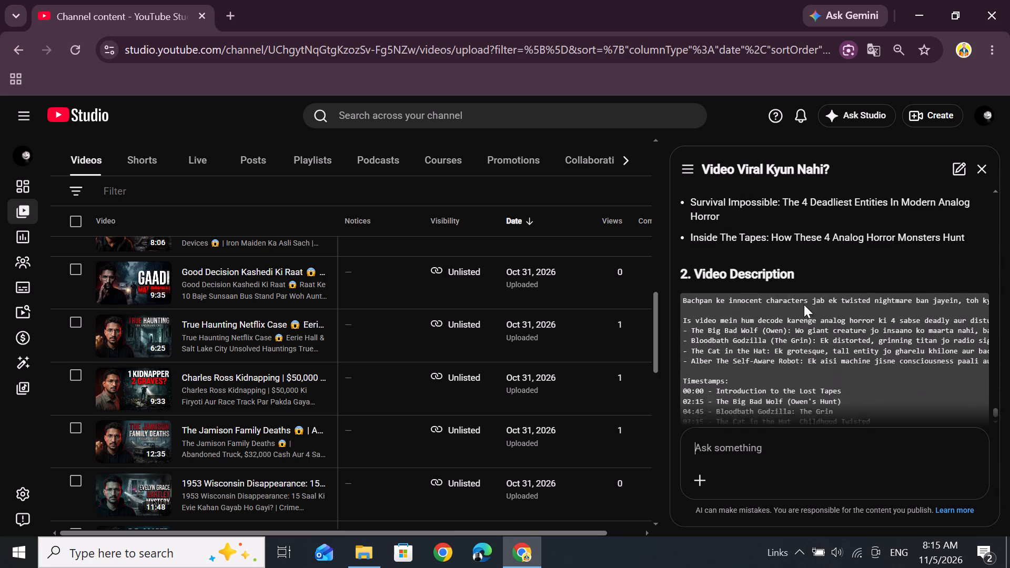
{"action": "scroll", "coordinate": [804, 305], "scroll_direction": "up", "scroll_amount": 1}
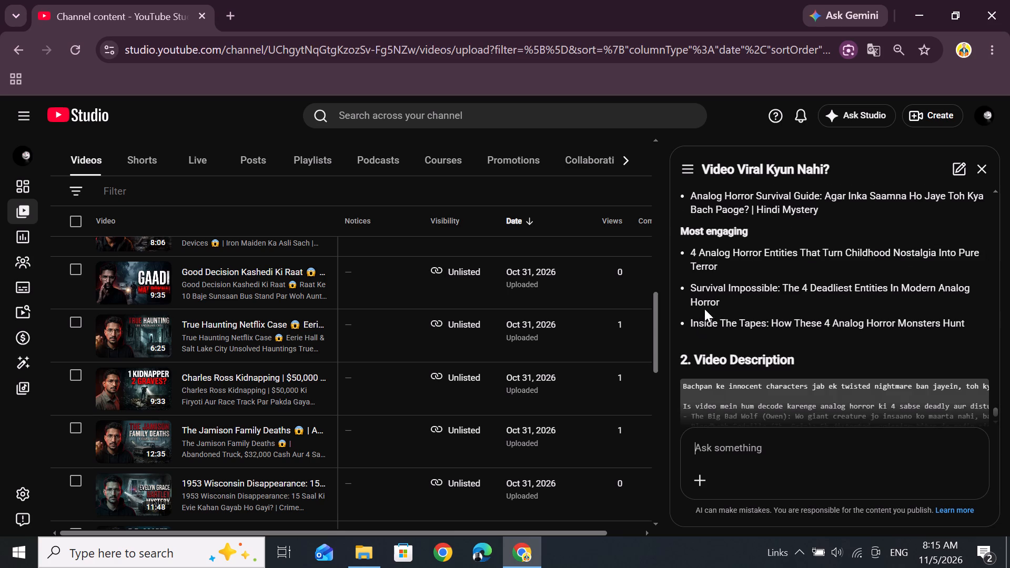
{"action": "scroll", "coordinate": [687, 274], "scroll_direction": "up", "scroll_amount": 1}
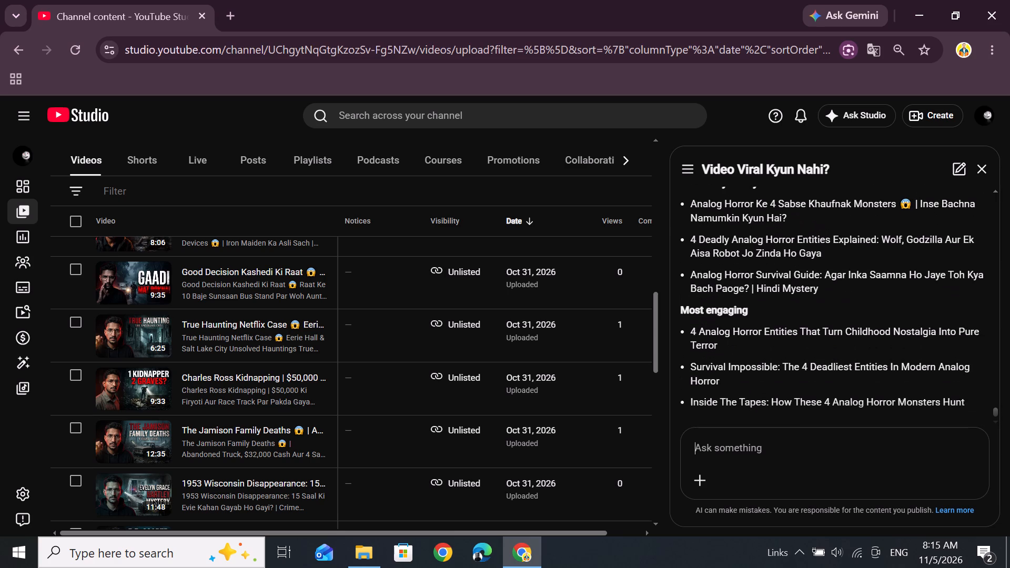
{"action": "left_click_drag", "start_coordinate": [725, 346], "coordinate": [683, 334]}
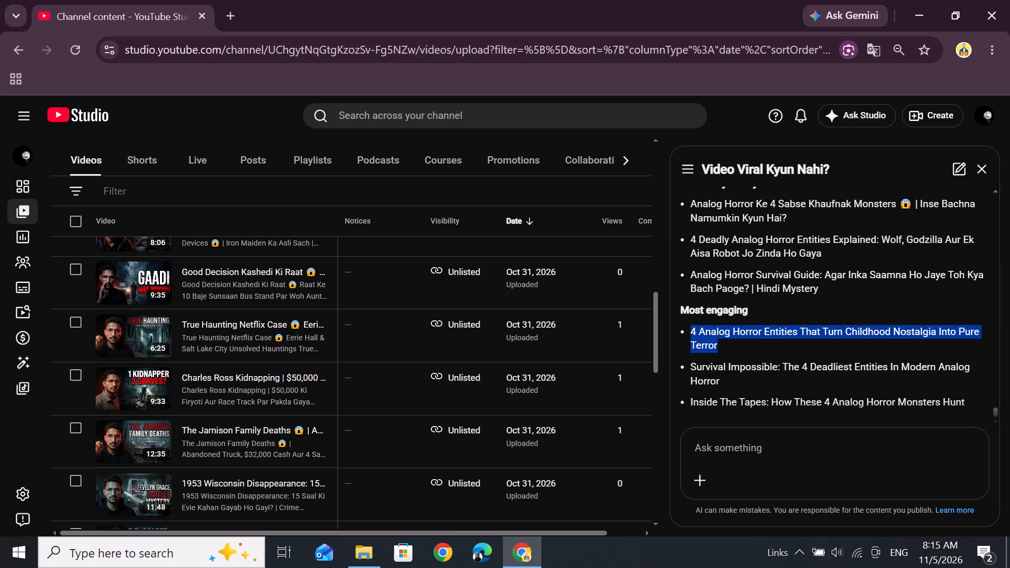
{"action": "right_click", "coordinate": [699, 333]}
{"action": "left_click", "coordinate": [362, 147]}
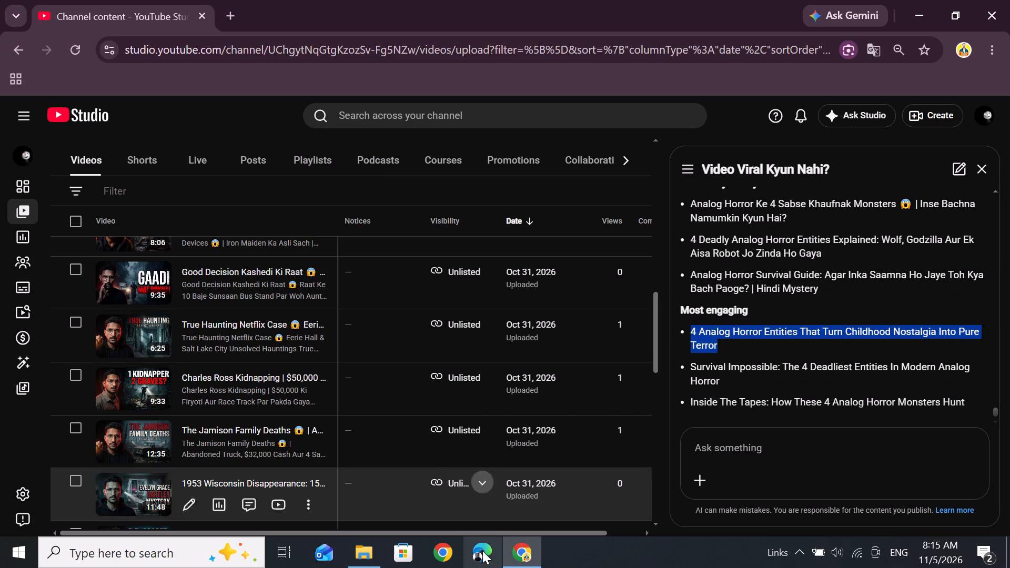
In File Explorer, rename the "analog" video to the copied title, "4 Analog Horror Entities That Turn Childhood Nostalgia Into Pure Terror".
{"action": "left_click", "coordinate": [357, 559]}
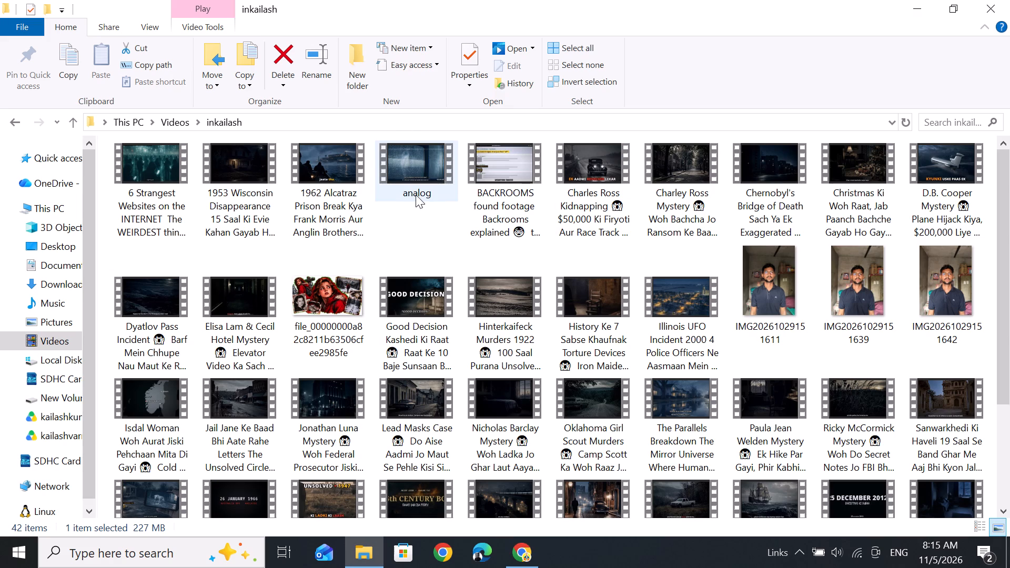
{"action": "left_click", "coordinate": [415, 194]}
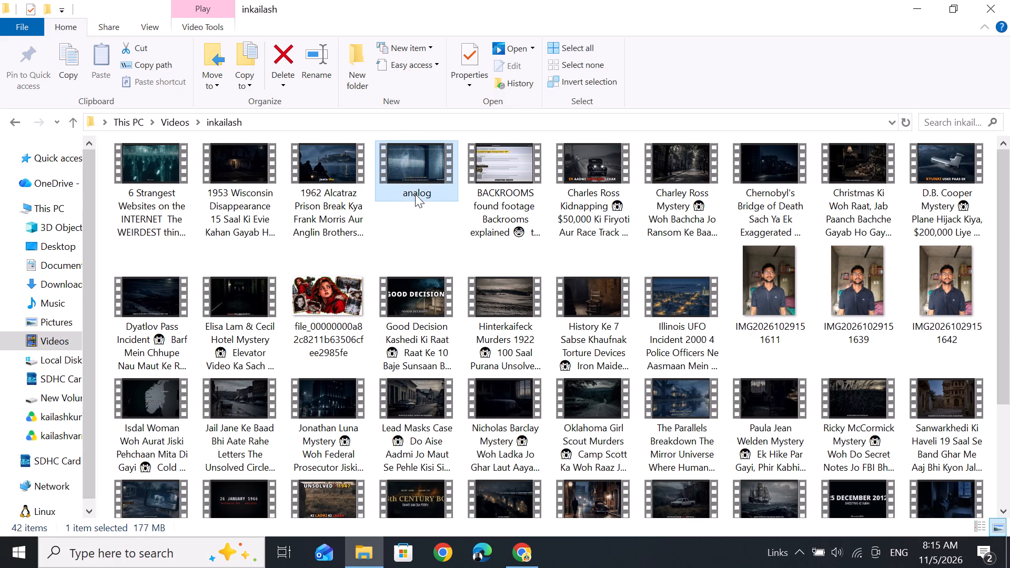
{"action": "left_click", "coordinate": [415, 194]}
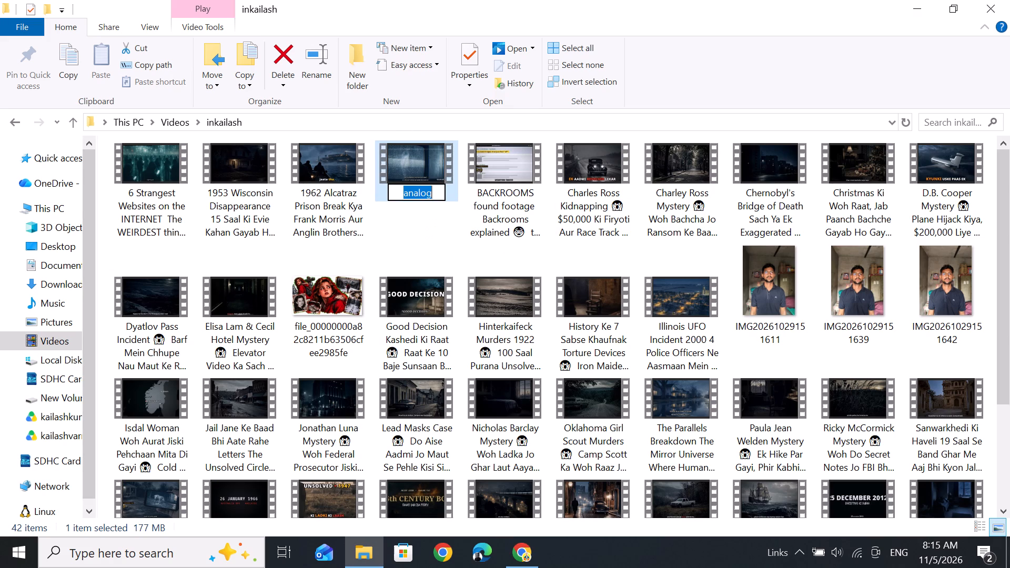
{"action": "key", "text": "ctrl+v"}
{"action": "key", "text": "Return"}
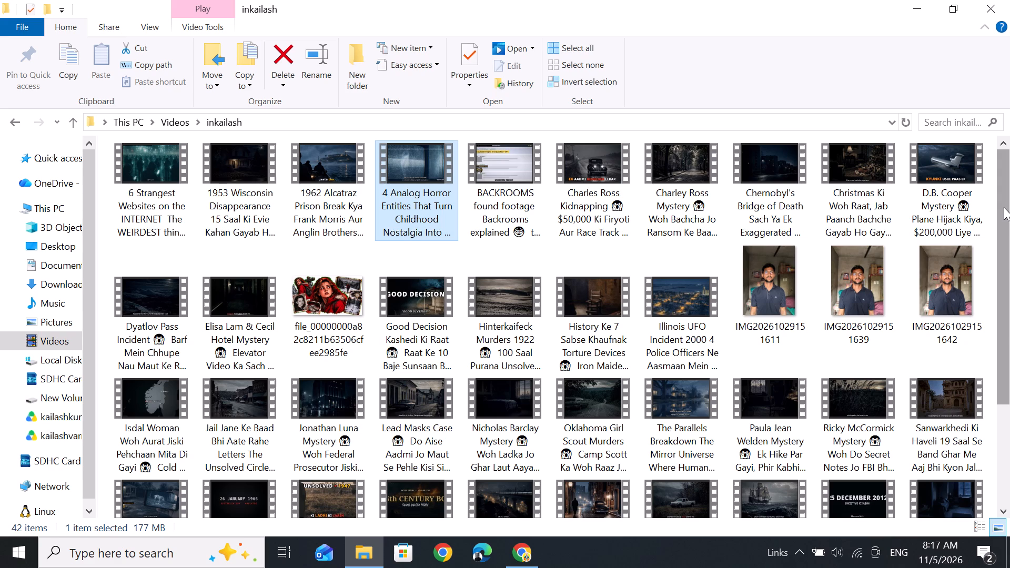
Switch back to YouTube Studio in Chrome and close the chat assistant beside the channel content list.
{"action": "left_click", "coordinate": [511, 560]}
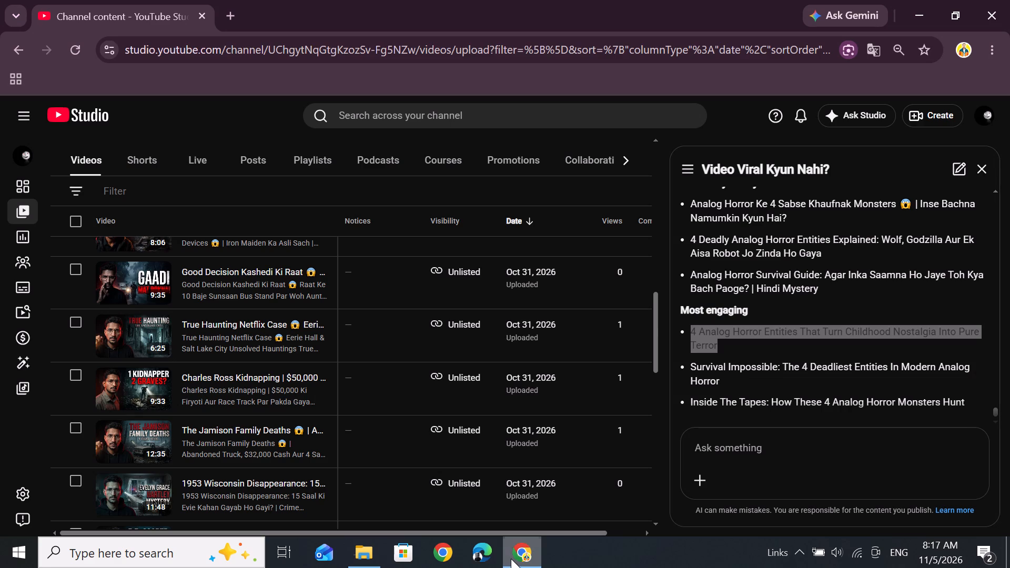
{"action": "scroll", "coordinate": [319, 407], "scroll_direction": "up", "scroll_amount": 8}
{"action": "scroll", "coordinate": [246, 397], "scroll_direction": "up", "scroll_amount": 2}
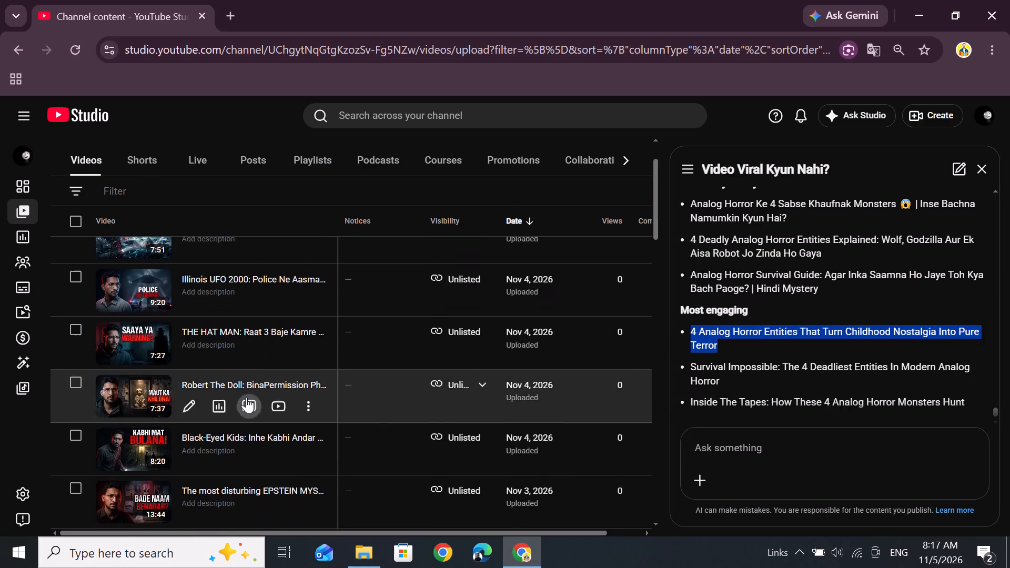
{"action": "scroll", "coordinate": [246, 395], "scroll_direction": "up", "scroll_amount": 4}
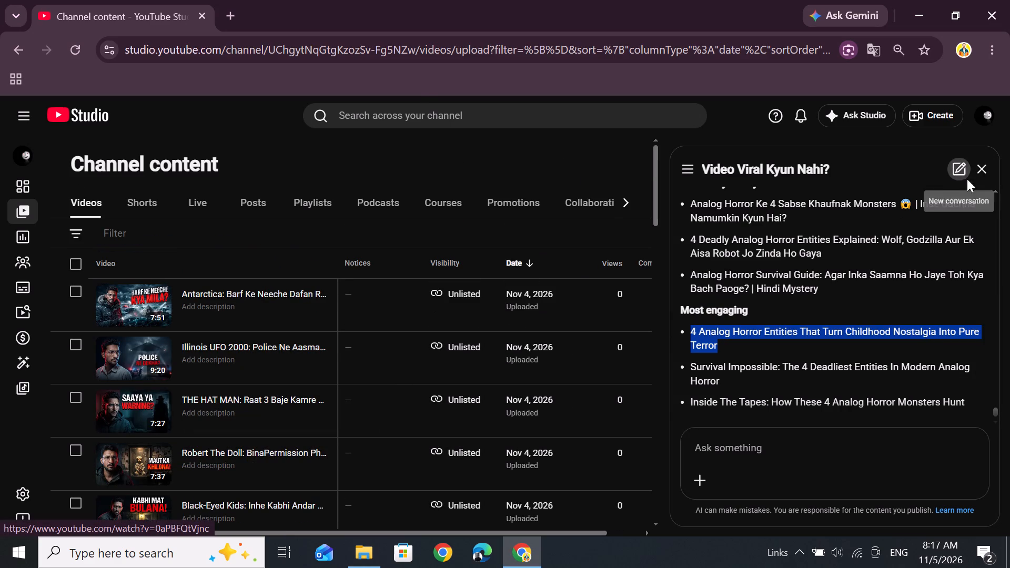
{"action": "left_click", "coordinate": [985, 165]}
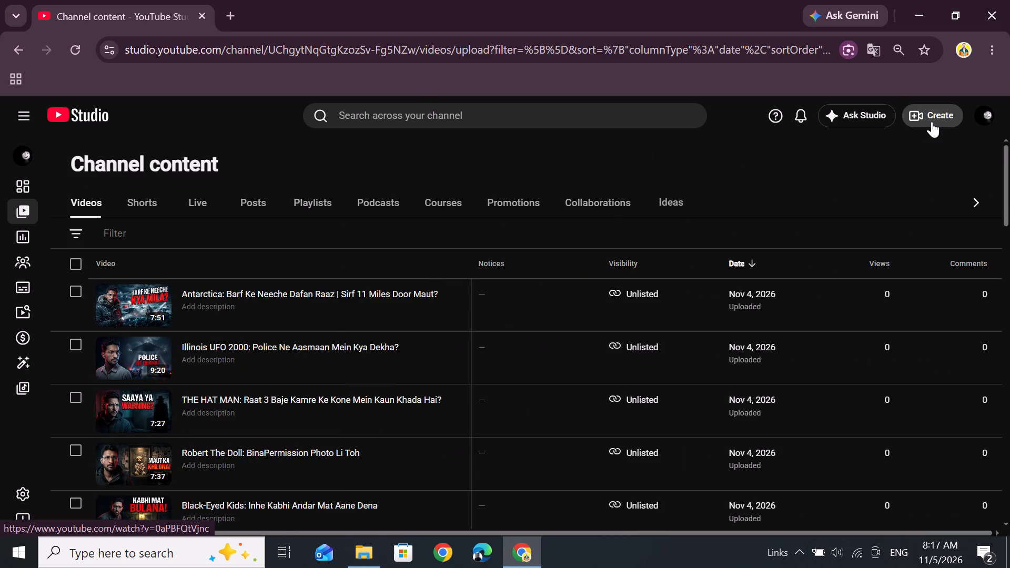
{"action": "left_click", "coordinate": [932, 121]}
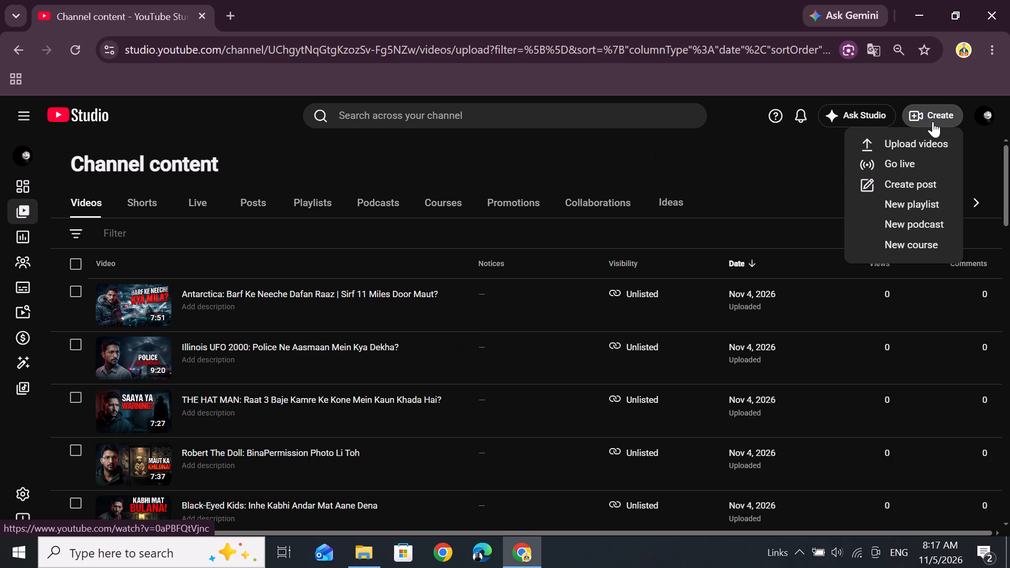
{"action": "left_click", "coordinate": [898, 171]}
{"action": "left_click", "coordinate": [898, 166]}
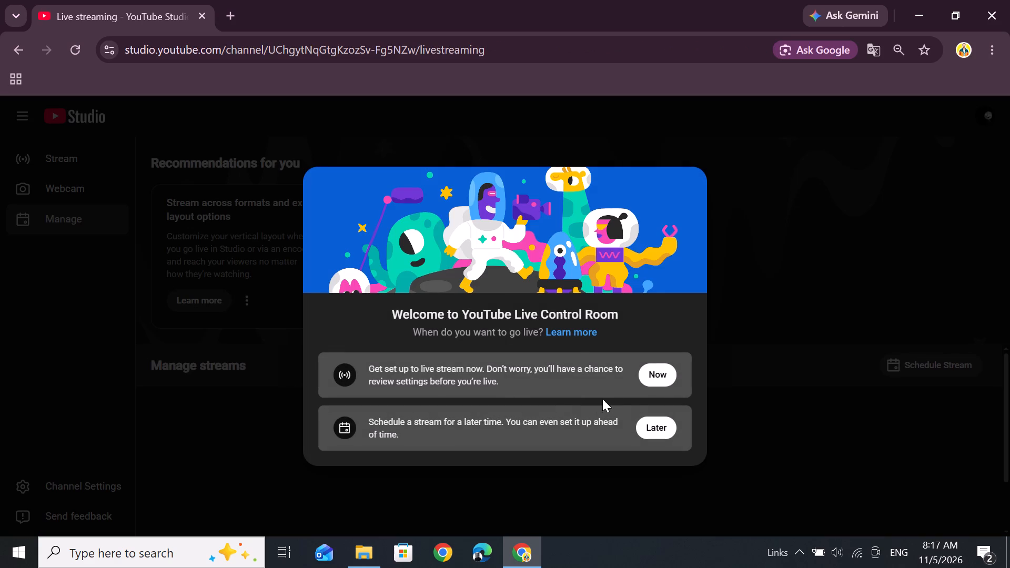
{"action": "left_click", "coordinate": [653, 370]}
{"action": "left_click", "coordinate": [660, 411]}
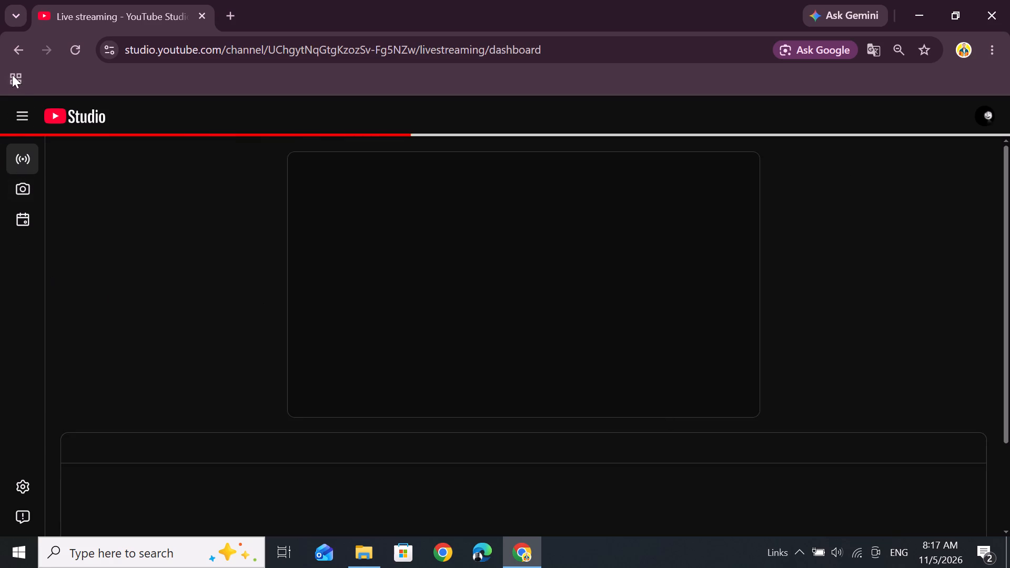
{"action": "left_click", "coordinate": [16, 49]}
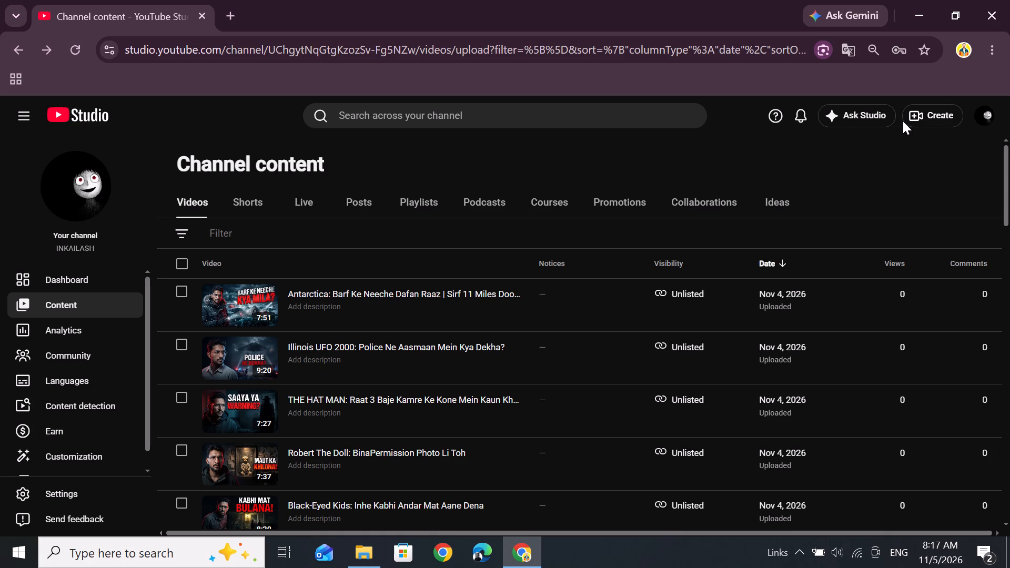
Go live from the channel content page, choosing a stream for later that uses streaming software.
{"action": "left_click", "coordinate": [919, 123]}
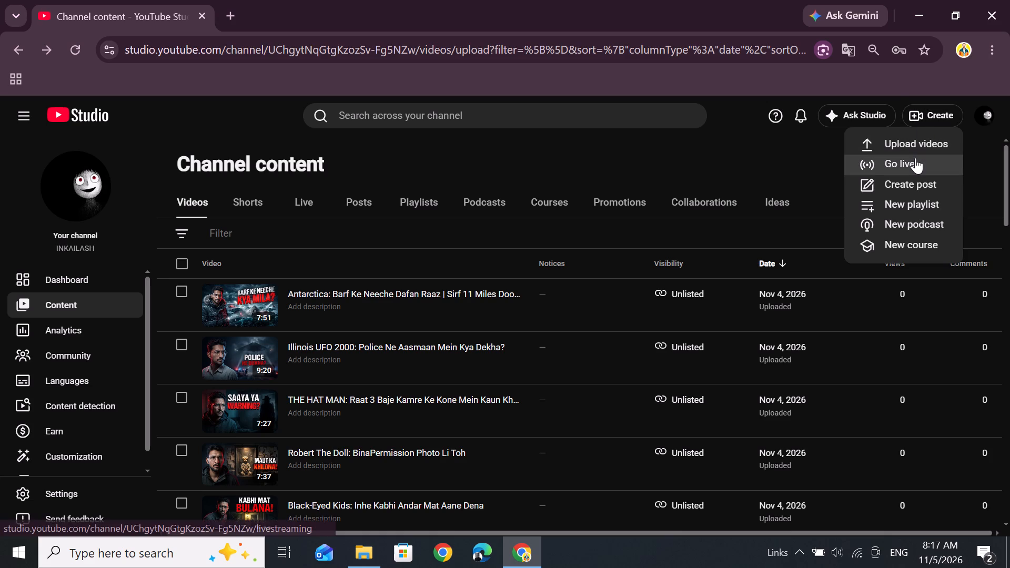
{"action": "left_click", "coordinate": [915, 158]}
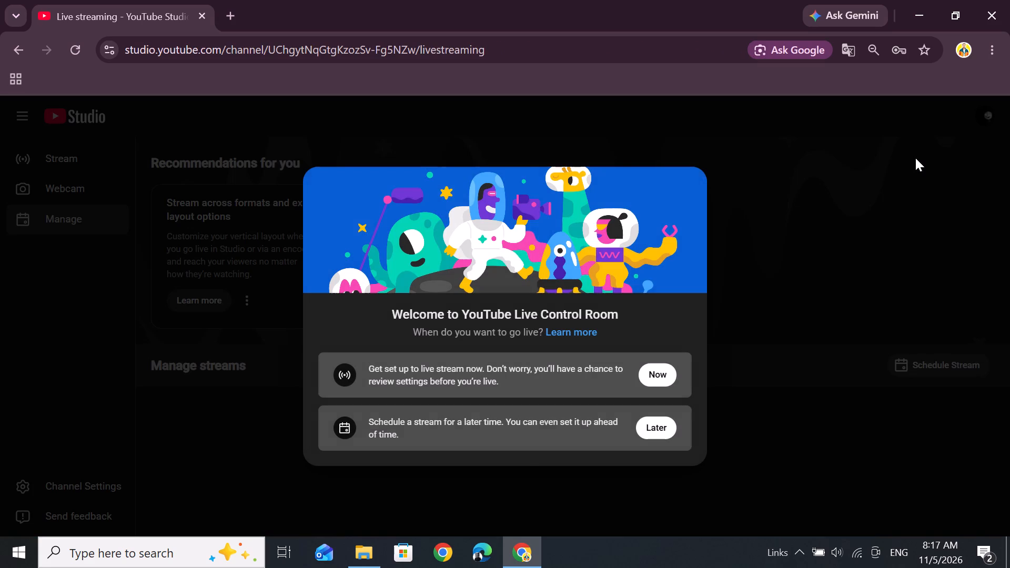
{"action": "left_click", "coordinate": [900, 246]}
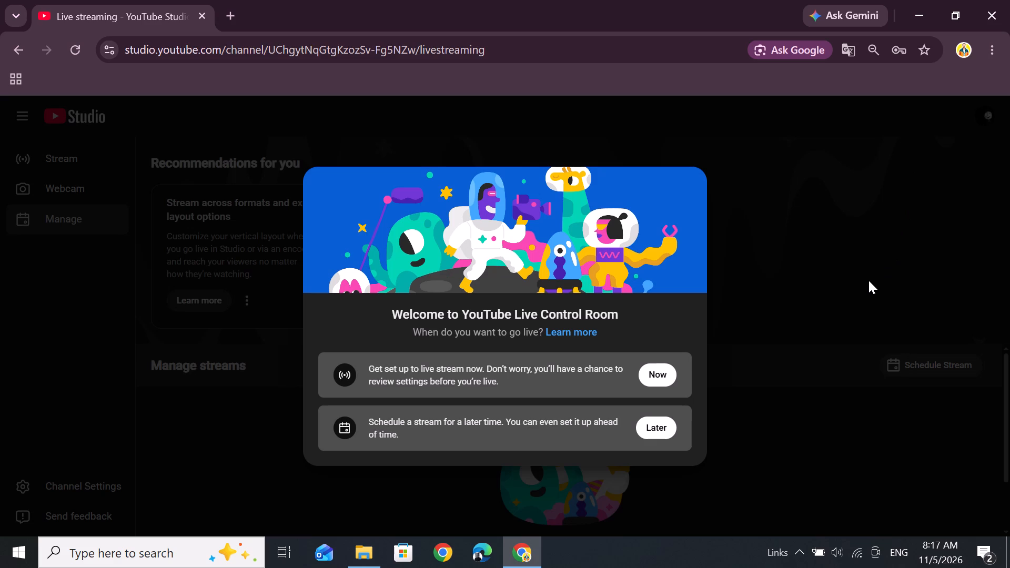
{"action": "left_click", "coordinate": [650, 429]}
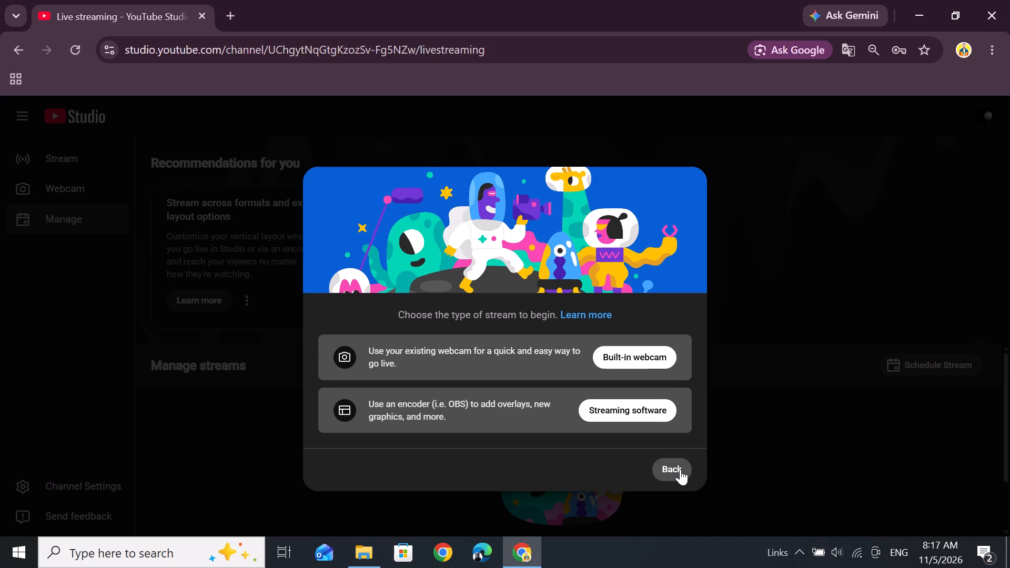
{"action": "left_click", "coordinate": [648, 414]}
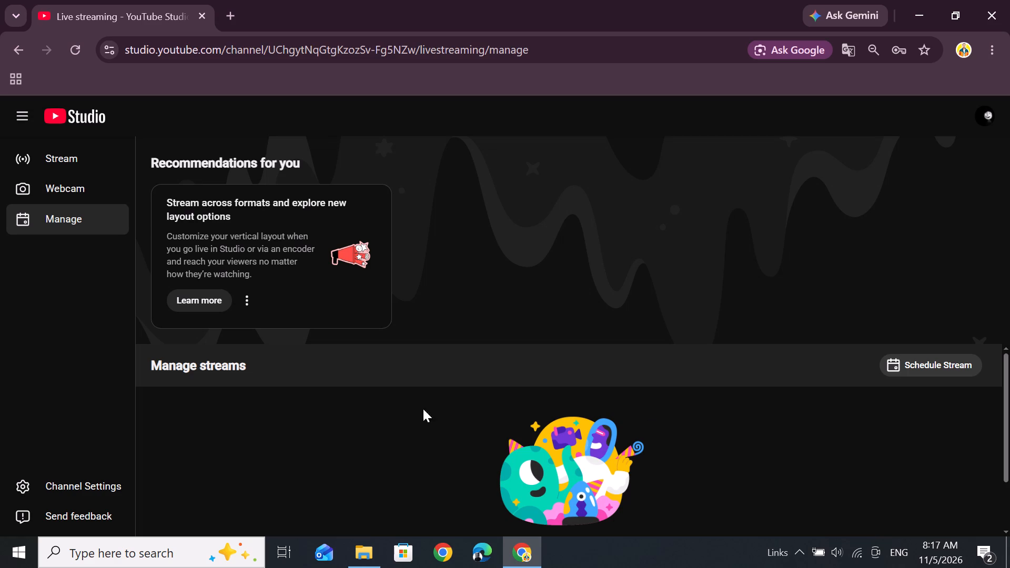
Open the Stream page and examine its stream settings, analytics and stream health.
{"action": "scroll", "coordinate": [297, 404], "scroll_direction": "down", "scroll_amount": 4}
{"action": "scroll", "coordinate": [298, 404], "scroll_direction": "up", "scroll_amount": 3}
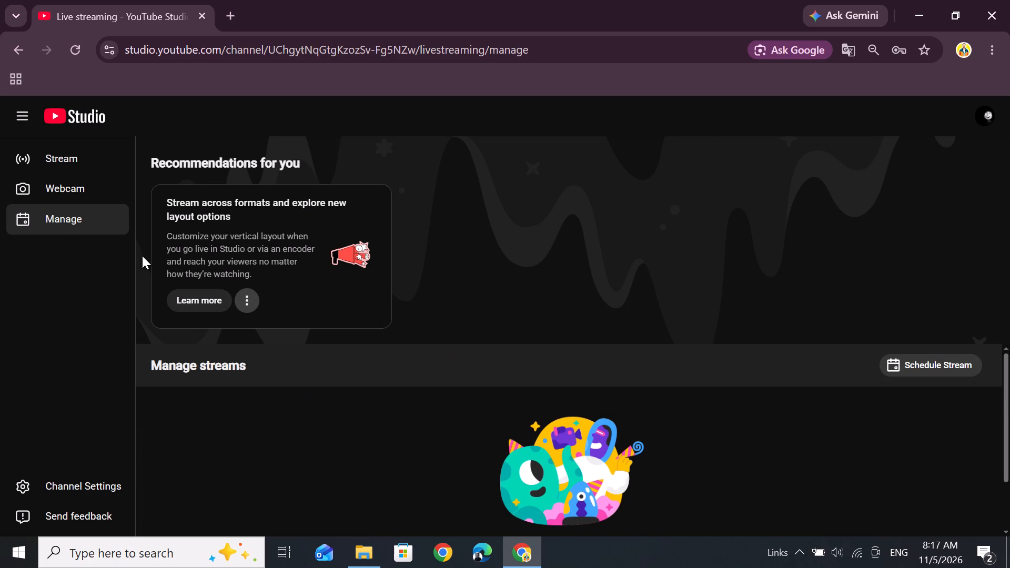
{"action": "scroll", "coordinate": [147, 298], "scroll_direction": "down", "scroll_amount": 3}
{"action": "left_click", "coordinate": [60, 155]}
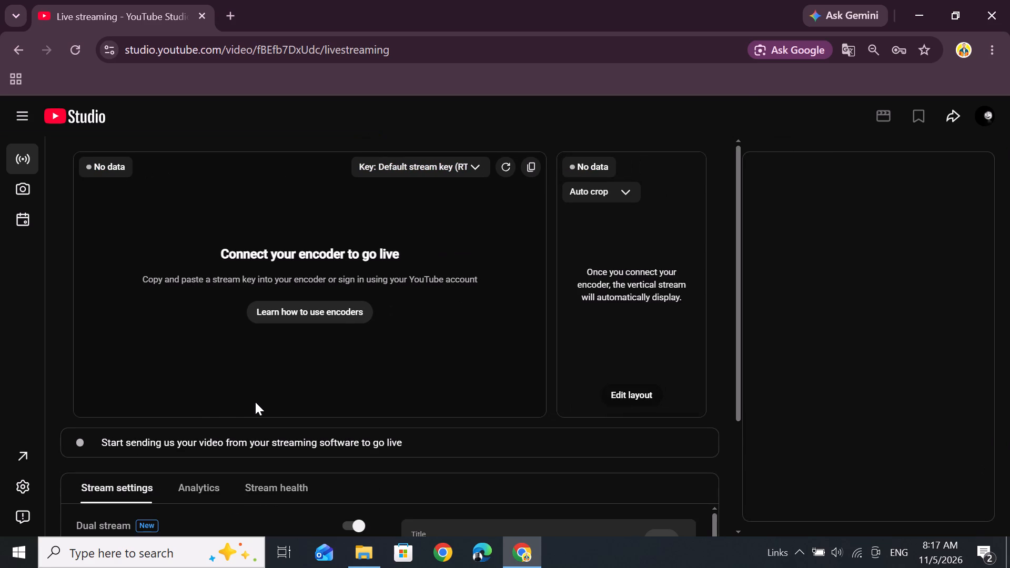
{"action": "scroll", "coordinate": [266, 395], "scroll_direction": "down", "scroll_amount": 5}
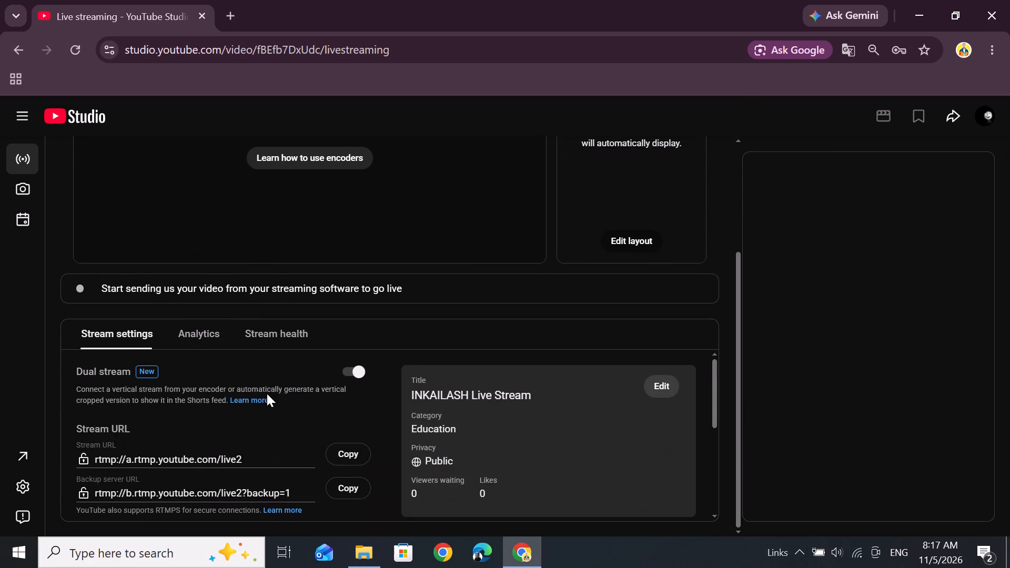
{"action": "left_click", "coordinate": [199, 341]}
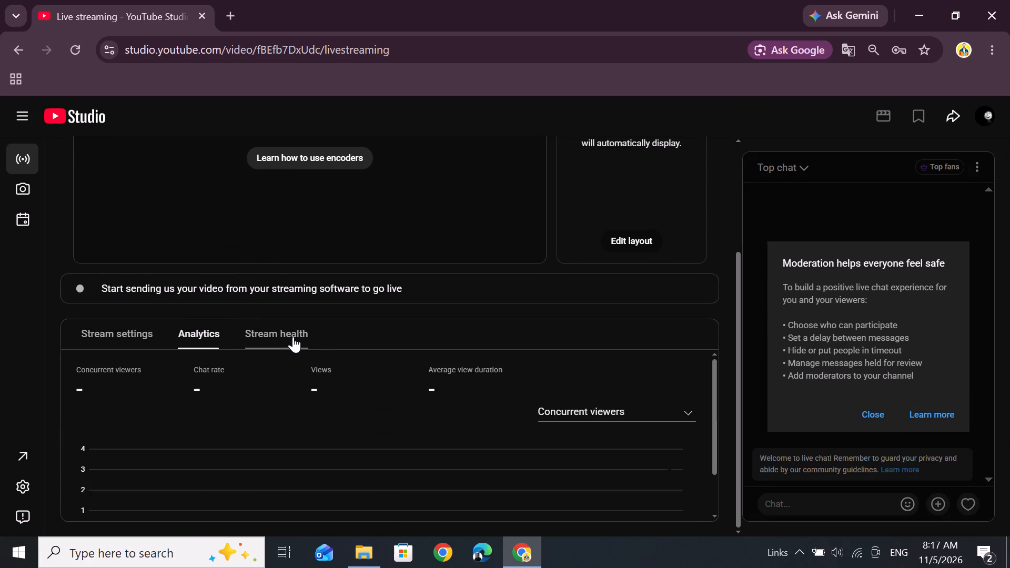
{"action": "left_click", "coordinate": [293, 337]}
{"action": "left_click", "coordinate": [105, 330]}
{"action": "scroll", "coordinate": [245, 437], "scroll_direction": "up", "scroll_amount": 3}
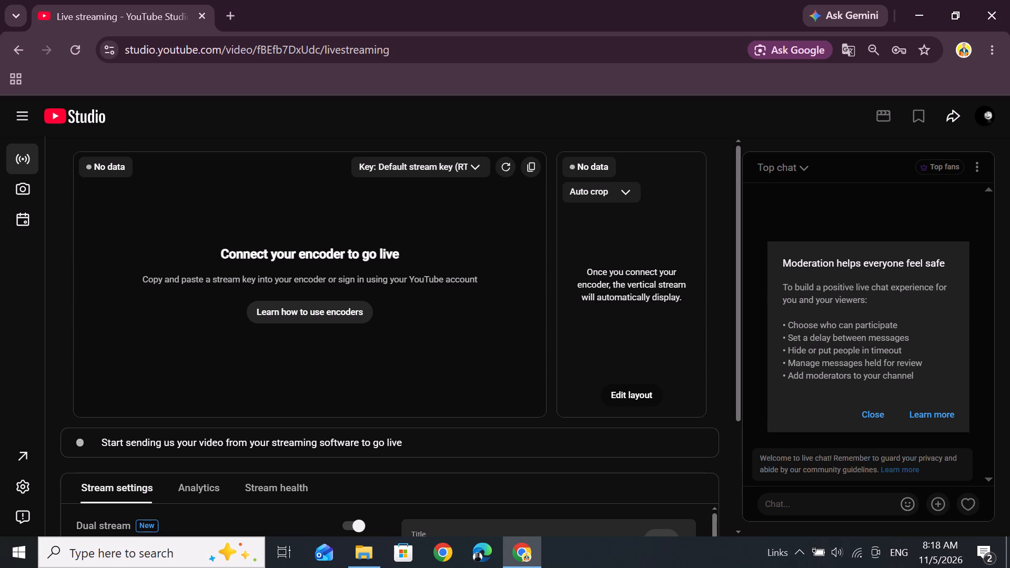
Dismiss the moderation notice in the live chat.
{"action": "left_click", "coordinate": [876, 420]}
{"action": "scroll", "coordinate": [374, 318], "scroll_direction": "up", "scroll_amount": 2}
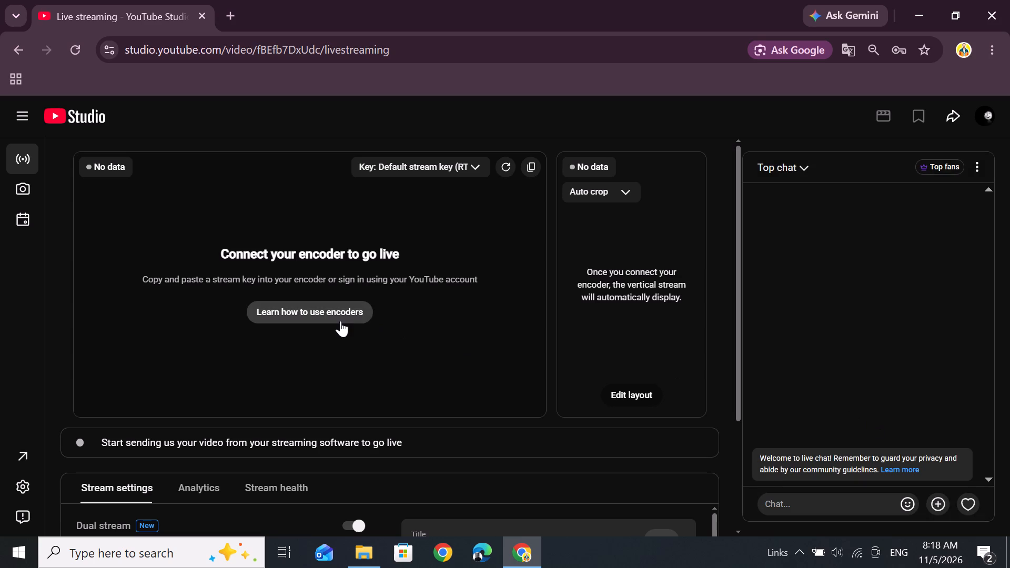
View the stream setup help on using encoders and close it.
{"action": "left_click", "coordinate": [340, 321]}
{"action": "scroll", "coordinate": [468, 369], "scroll_direction": "down", "scroll_amount": 1}
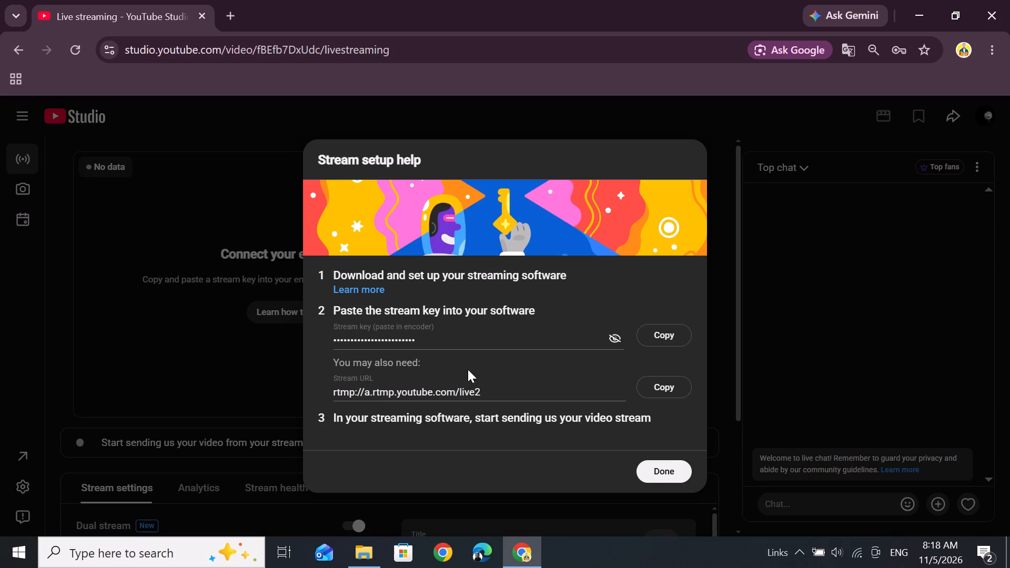
{"action": "left_click", "coordinate": [662, 471]}
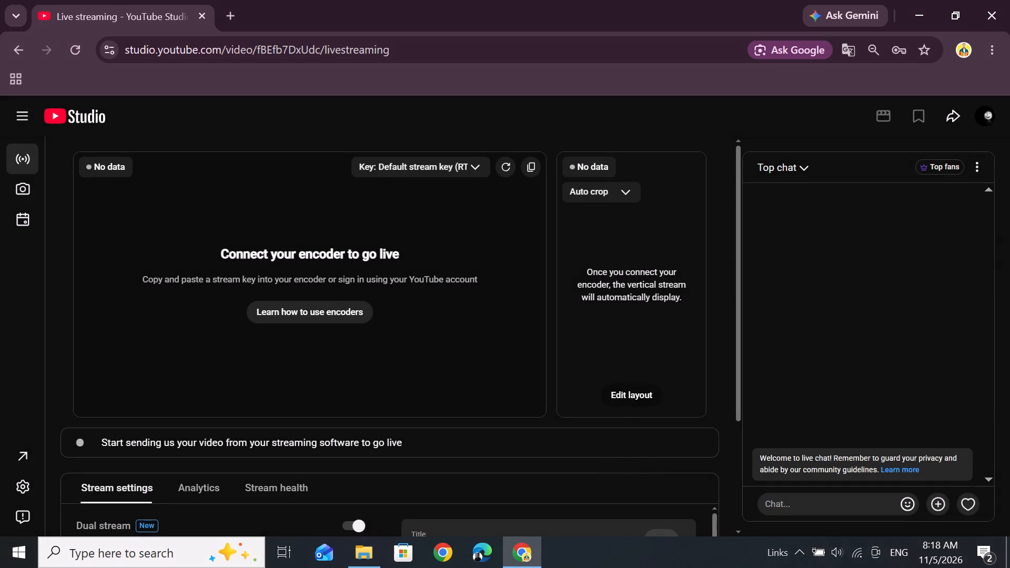
Examine the stream settings, including the stream URLs, stream latency and additional settings.
{"action": "scroll", "coordinate": [285, 378], "scroll_direction": "down", "scroll_amount": 7}
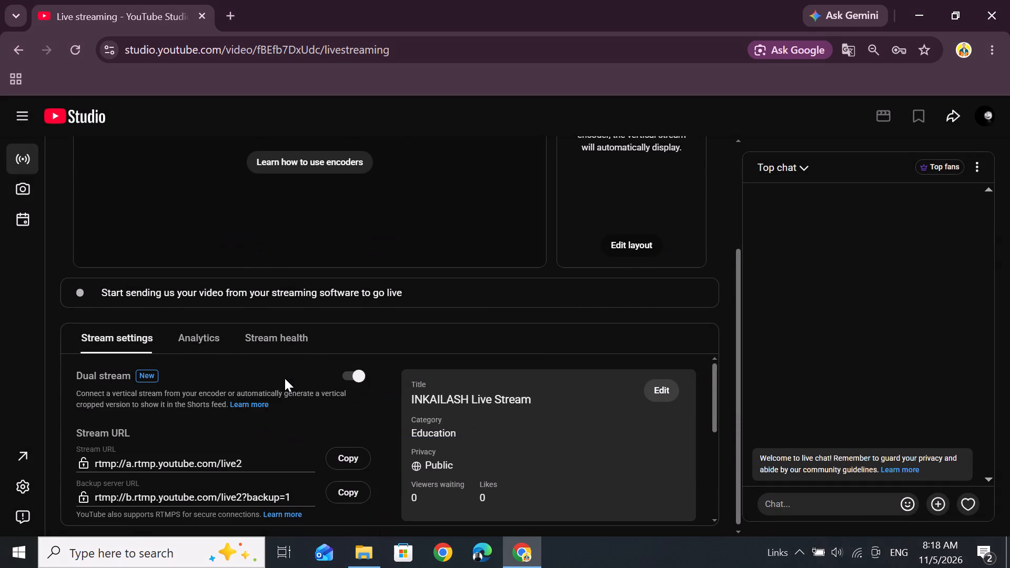
{"action": "scroll", "coordinate": [285, 379], "scroll_direction": "down", "scroll_amount": 5}
{"action": "scroll", "coordinate": [285, 391], "scroll_direction": "up", "scroll_amount": 1}
{"action": "scroll", "coordinate": [285, 391], "scroll_direction": "down", "scroll_amount": 4}
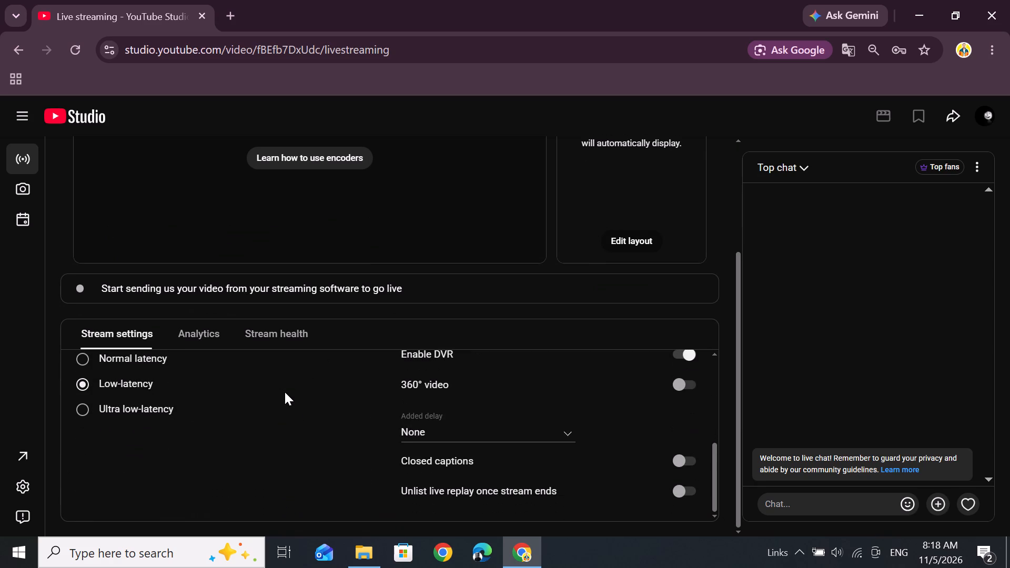
{"action": "scroll", "coordinate": [311, 428], "scroll_direction": "up", "scroll_amount": 14}
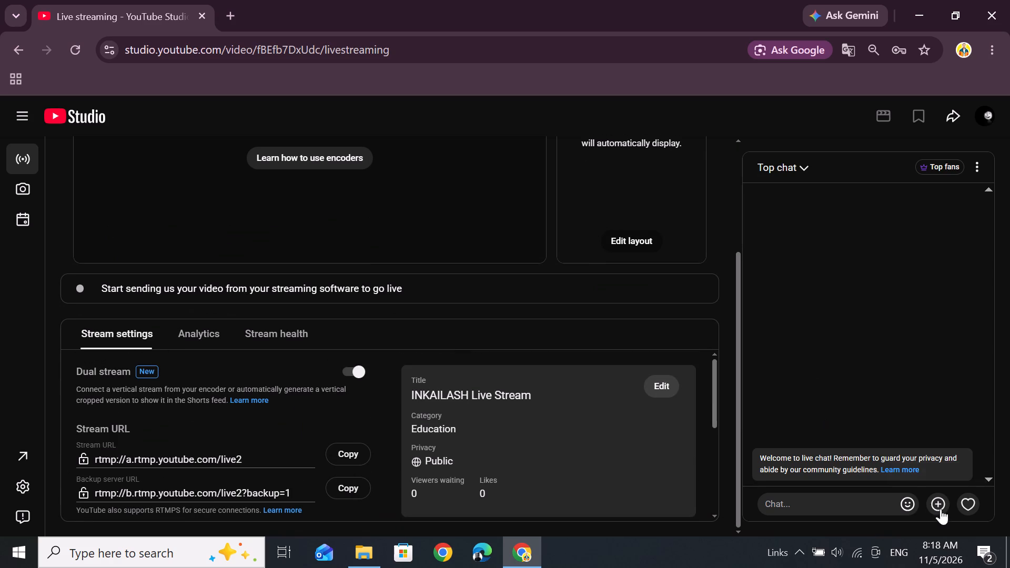
{"action": "scroll", "coordinate": [257, 472], "scroll_direction": "up", "scroll_amount": 4}
{"action": "scroll", "coordinate": [256, 472], "scroll_direction": "down", "scroll_amount": 4}
{"action": "scroll", "coordinate": [256, 465], "scroll_direction": "up", "scroll_amount": 2}
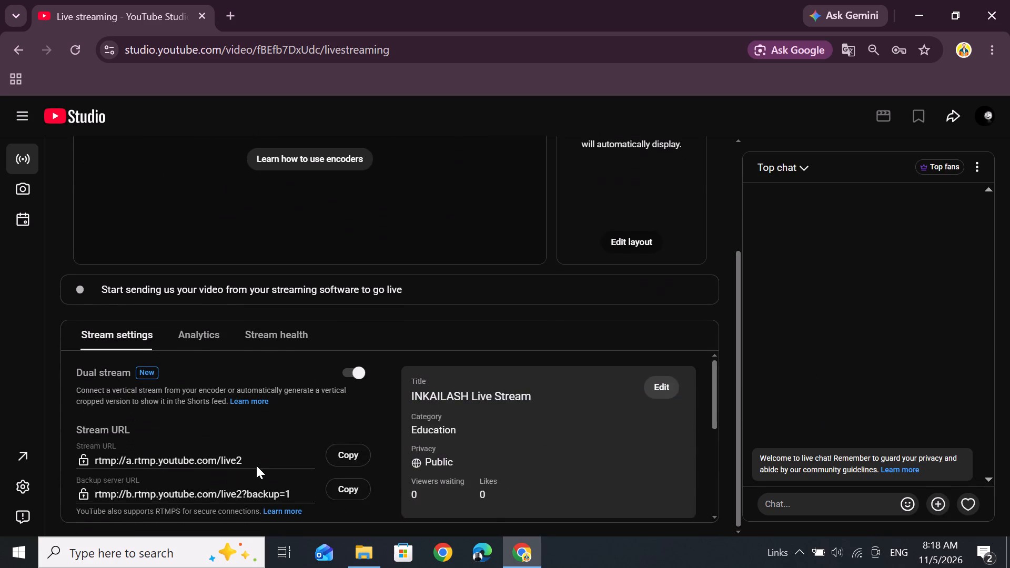
{"action": "scroll", "coordinate": [256, 465], "scroll_direction": "up", "scroll_amount": 1}
Reopen the stream setup help on using encoders, review its instructions and close it.
{"action": "left_click", "coordinate": [307, 318]}
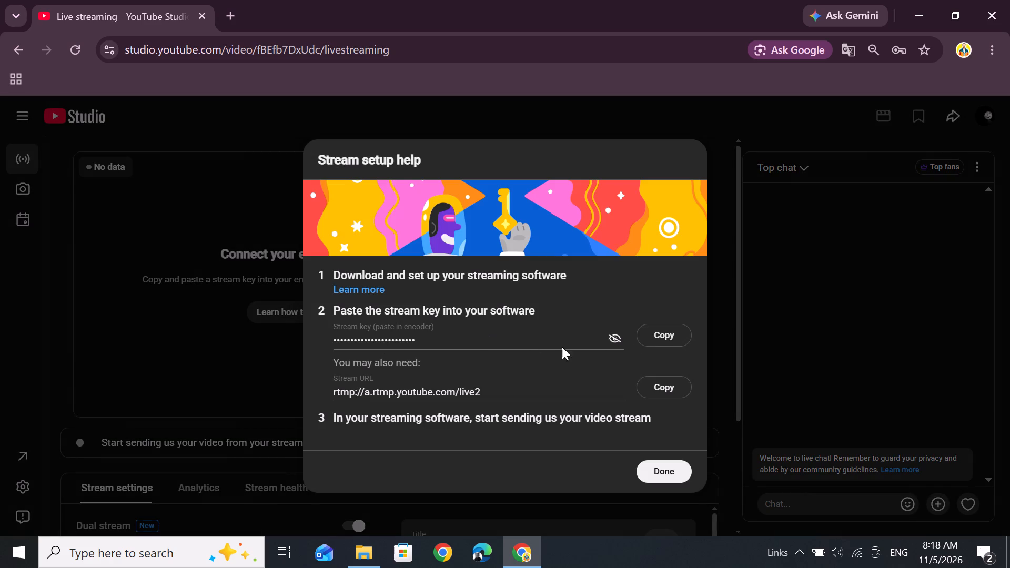
{"action": "scroll", "coordinate": [445, 342], "scroll_direction": "down", "scroll_amount": 6}
{"action": "left_click", "coordinate": [672, 475]}
Check the Auto crop options for the vertical stream and dismiss them.
{"action": "left_click", "coordinate": [600, 201]}
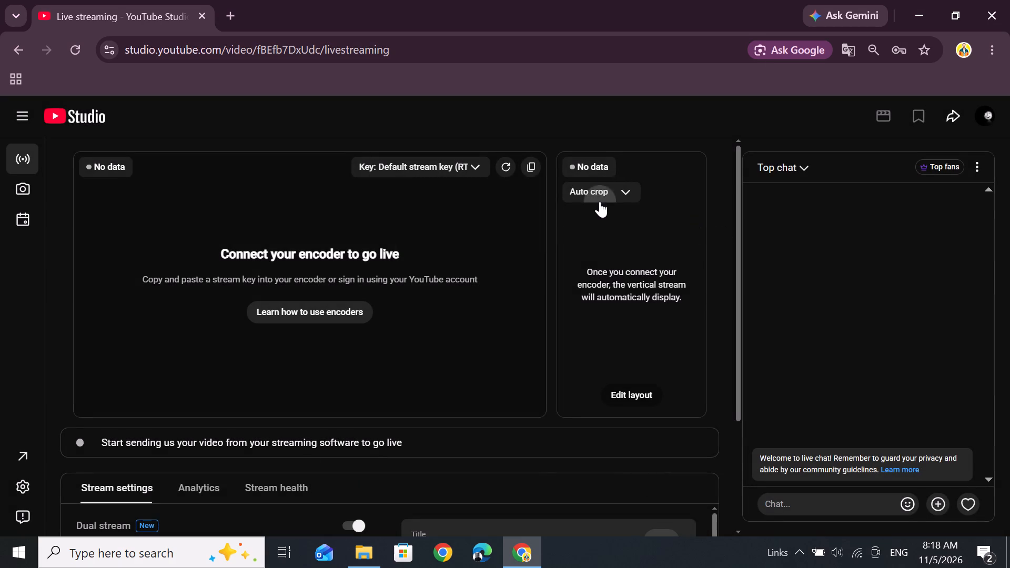
{"action": "left_click", "coordinate": [572, 262]}
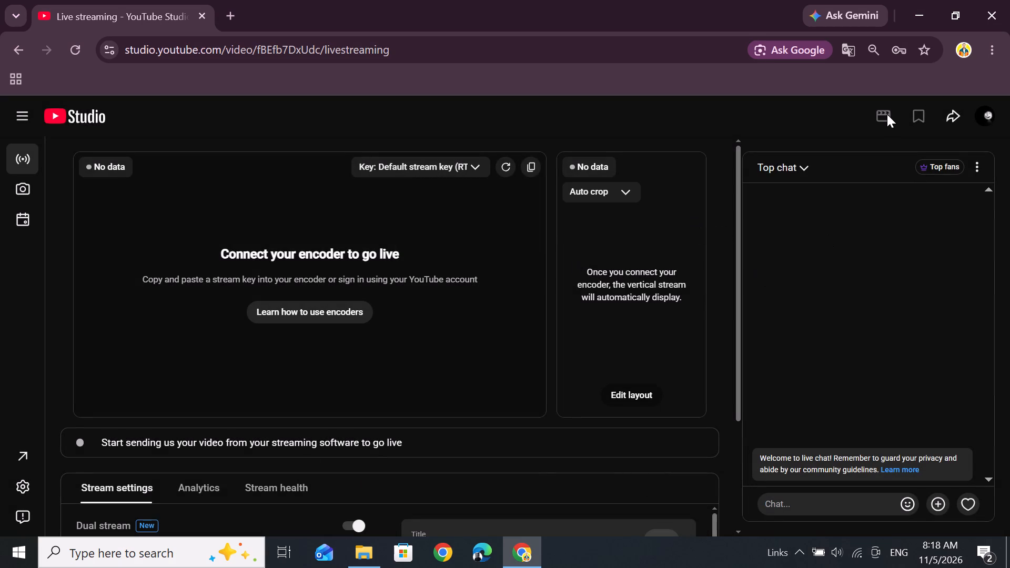
{"action": "left_click", "coordinate": [887, 114]}
Review the stream latency choices and additional stream settings, including the Added delay options.
{"action": "scroll", "coordinate": [199, 479], "scroll_direction": "down", "scroll_amount": 2}
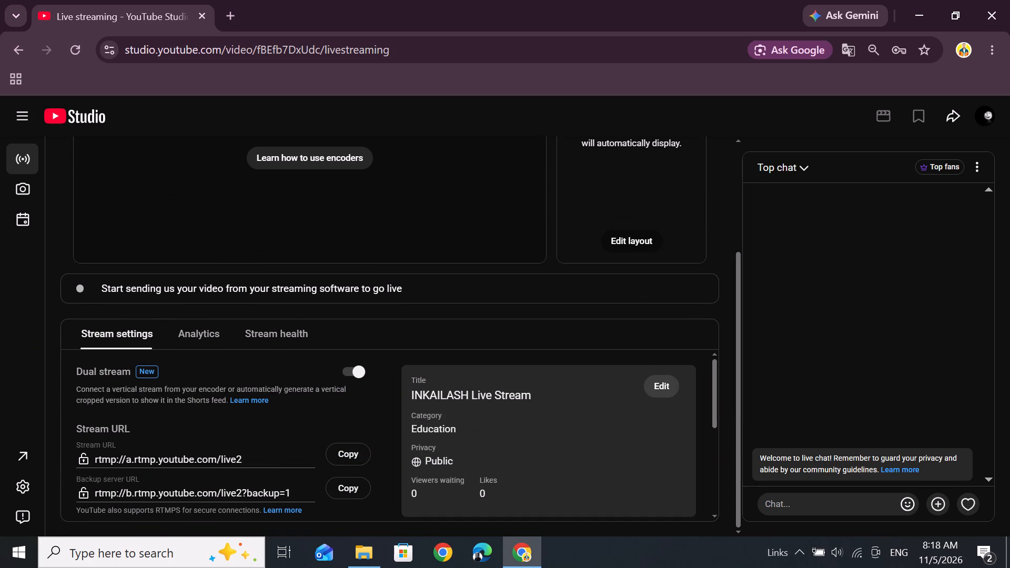
{"action": "scroll", "coordinate": [342, 430], "scroll_direction": "down", "scroll_amount": 2}
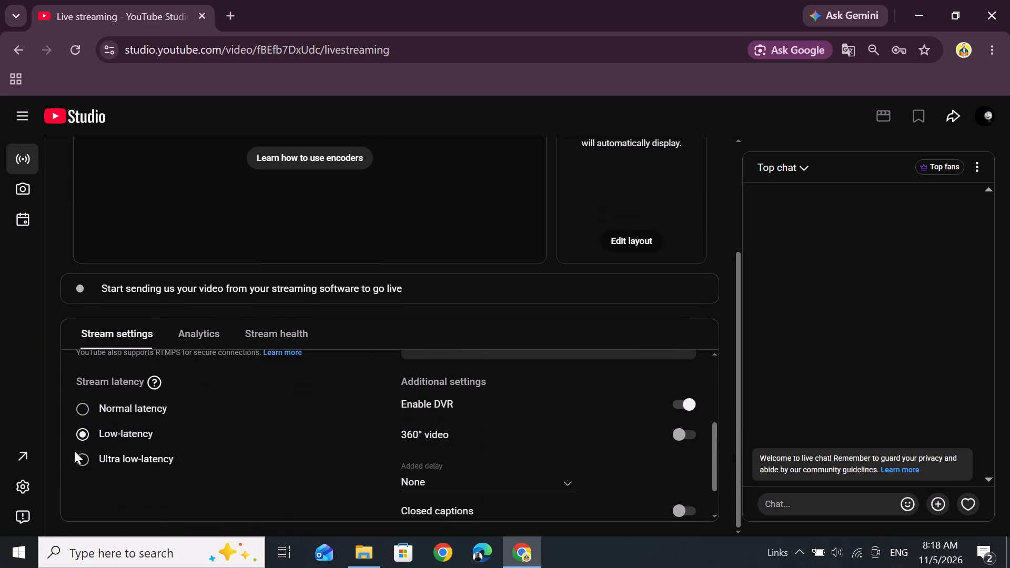
{"action": "scroll", "coordinate": [417, 459], "scroll_direction": "down", "scroll_amount": 3}
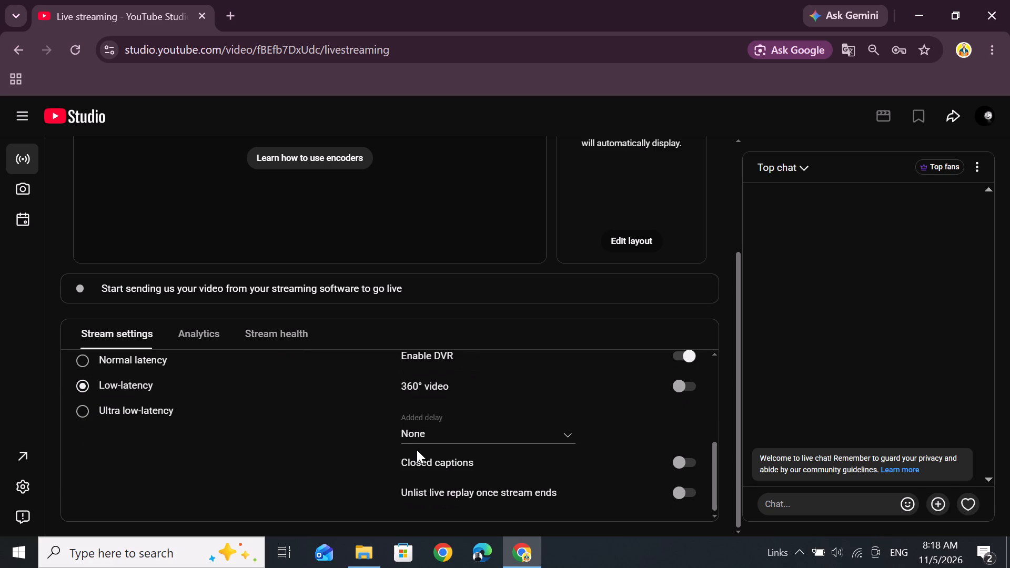
{"action": "scroll", "coordinate": [417, 449], "scroll_direction": "up", "scroll_amount": 1}
{"action": "scroll", "coordinate": [417, 449], "scroll_direction": "down", "scroll_amount": 1}
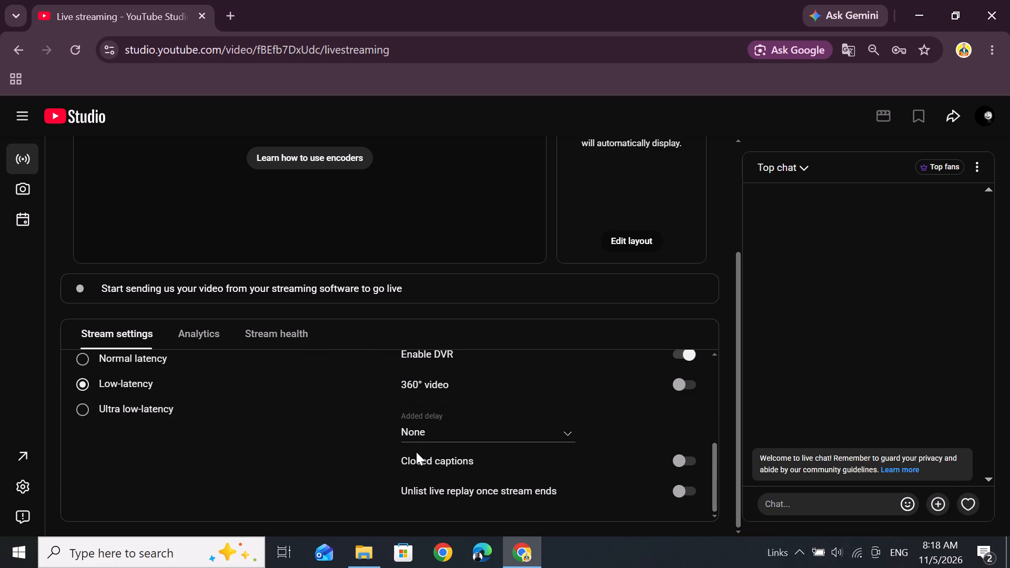
{"action": "left_click", "coordinate": [479, 427]}
{"action": "left_click", "coordinate": [288, 484]}
{"action": "scroll", "coordinate": [508, 479], "scroll_direction": "up", "scroll_amount": 9}
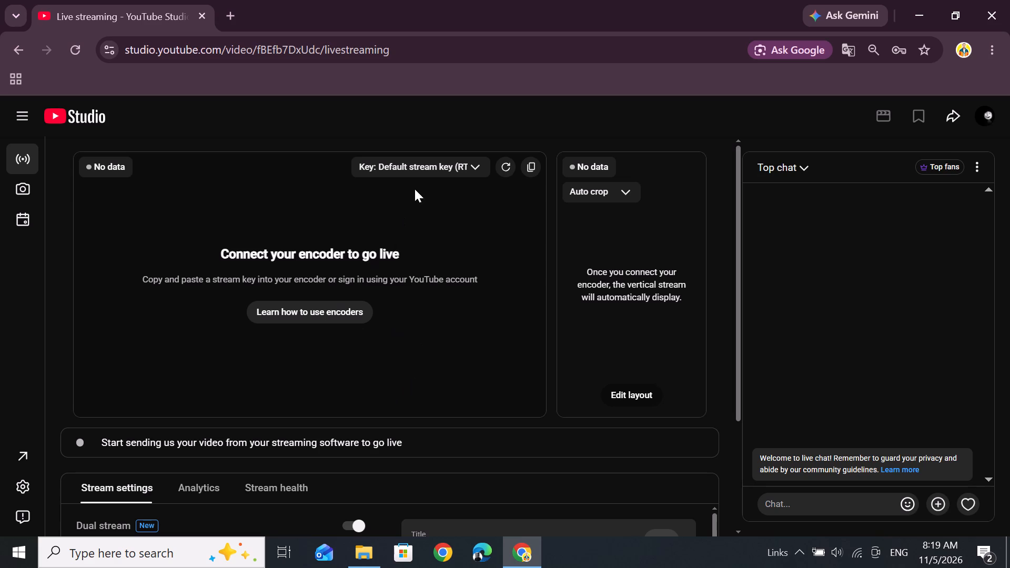
Open the form for creating a new stream key, look over its fields and cancel it.
{"action": "left_click", "coordinate": [448, 167]}
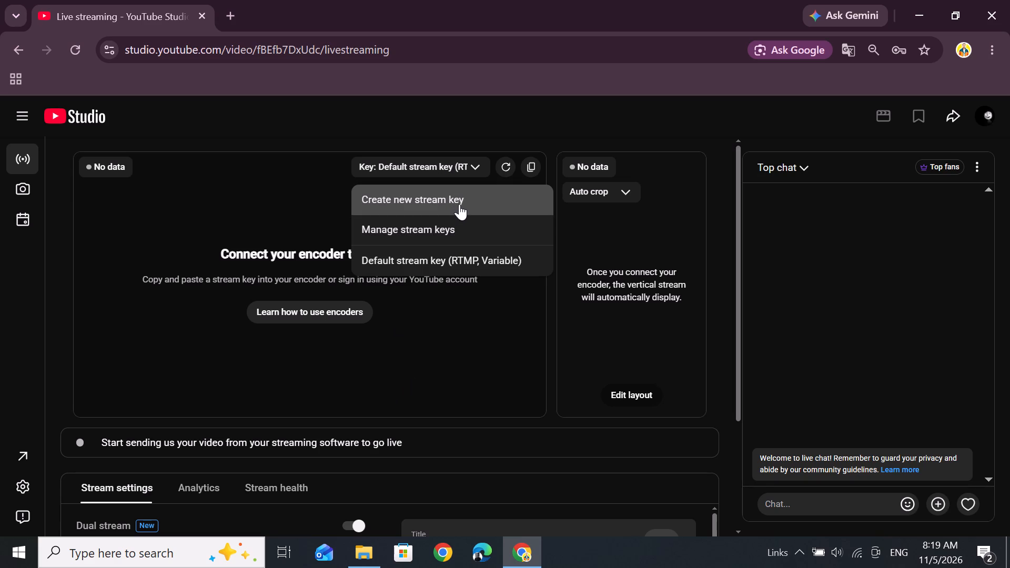
{"action": "left_click", "coordinate": [459, 204]}
{"action": "scroll", "coordinate": [427, 331], "scroll_direction": "down", "scroll_amount": 6}
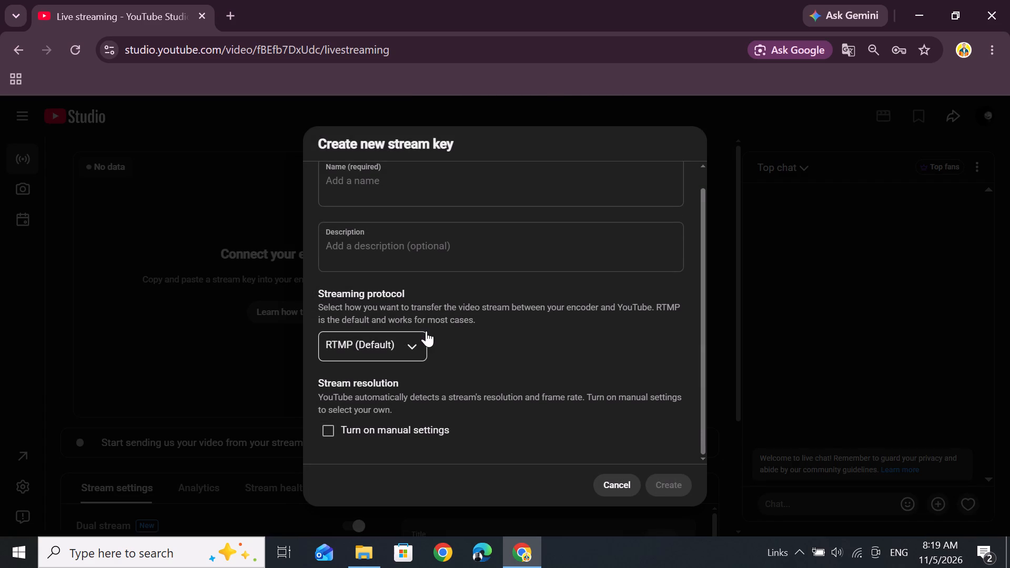
{"action": "scroll", "coordinate": [426, 331], "scroll_direction": "up", "scroll_amount": 8}
{"action": "left_click", "coordinate": [628, 489]}
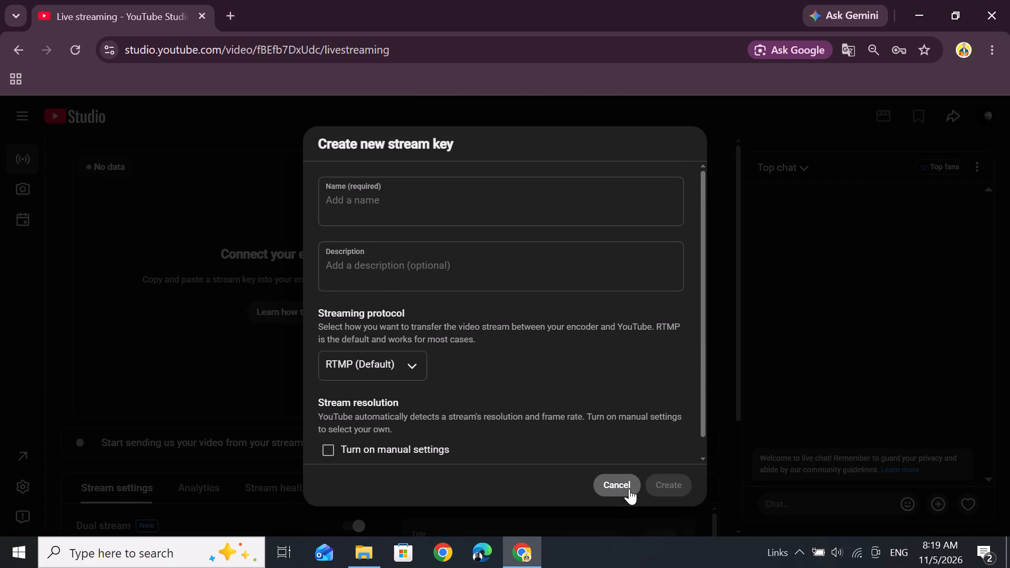
View the list of custom stream keys through Manage stream keys and close it.
{"action": "left_click", "coordinate": [430, 174]}
{"action": "left_click", "coordinate": [429, 231]}
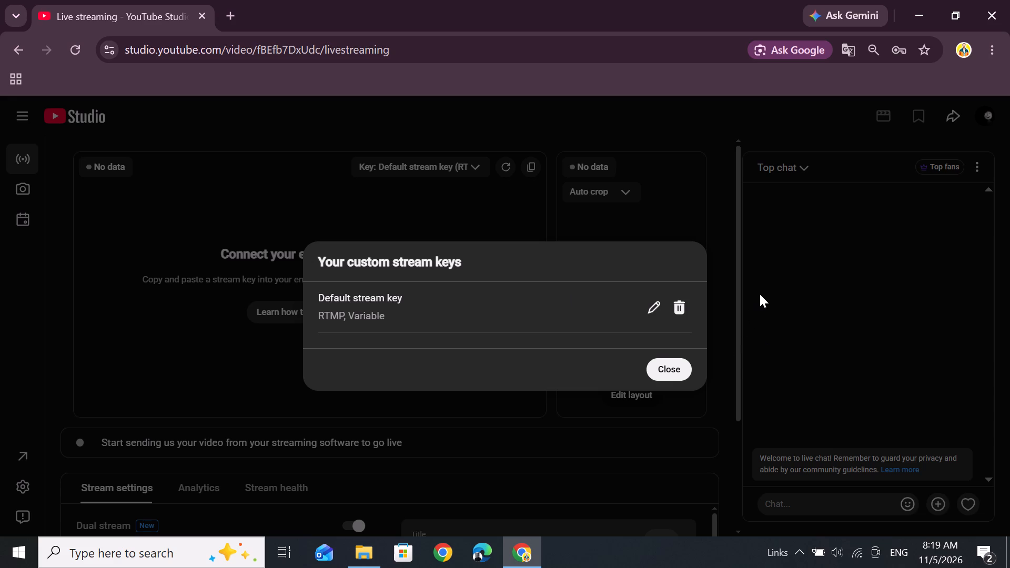
{"action": "left_click", "coordinate": [760, 294]}
{"action": "left_click", "coordinate": [457, 210]}
{"action": "left_click", "coordinate": [653, 359]}
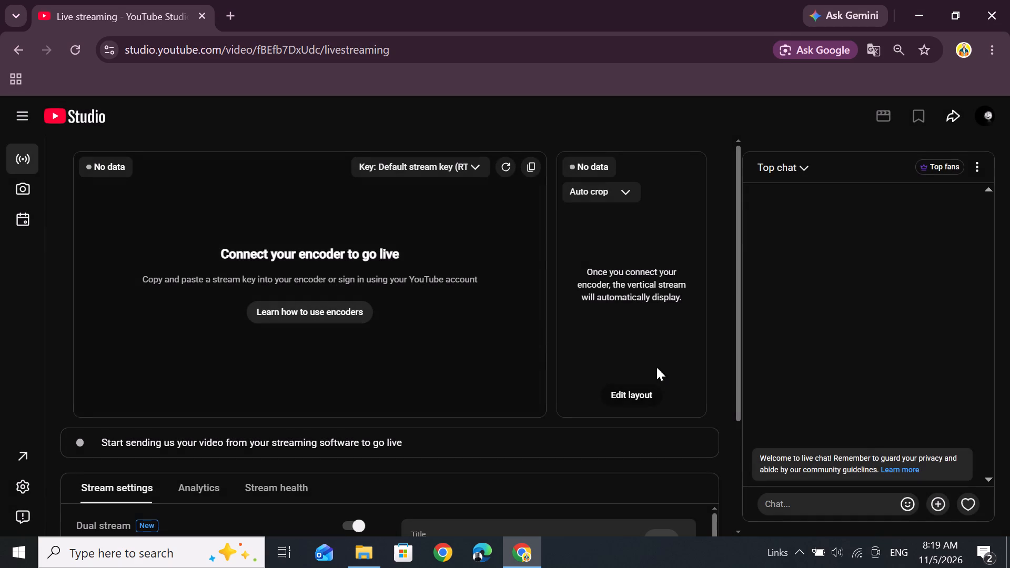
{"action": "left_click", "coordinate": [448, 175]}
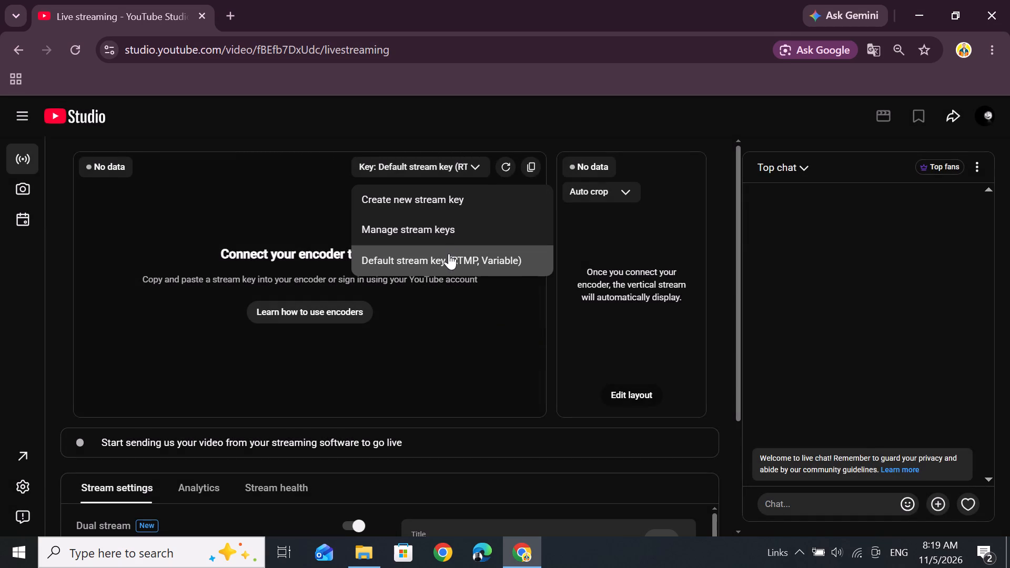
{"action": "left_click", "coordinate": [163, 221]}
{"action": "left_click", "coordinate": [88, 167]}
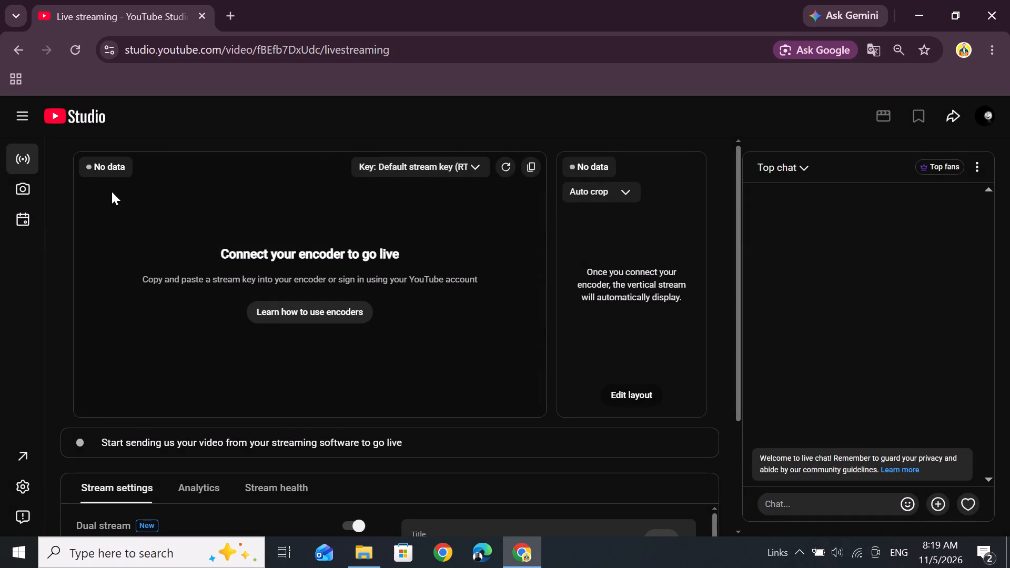
Check the stream's Analytics and Stream health sections, then return to Stream settings.
{"action": "scroll", "coordinate": [445, 258], "scroll_direction": "down", "scroll_amount": 5}
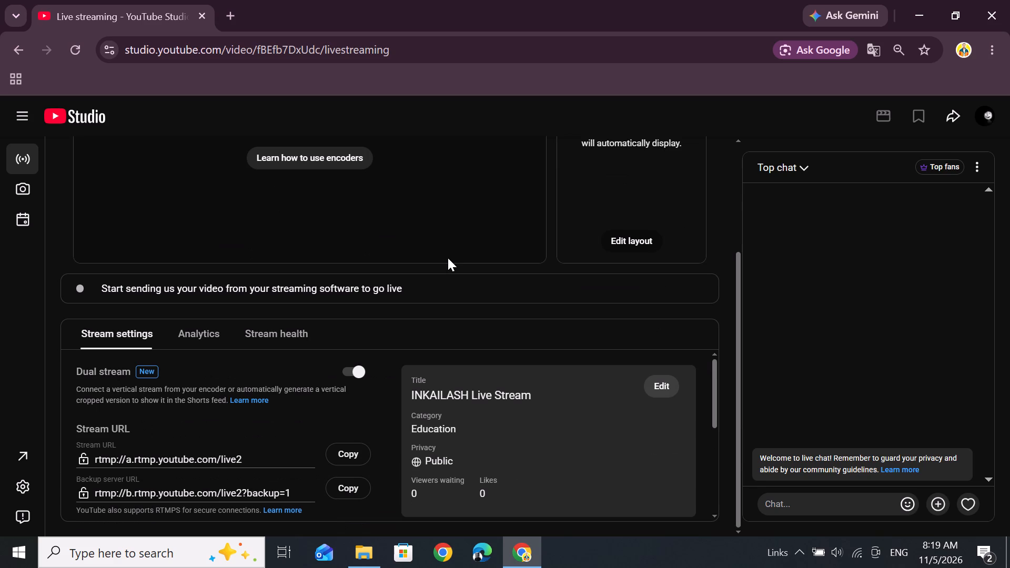
{"action": "scroll", "coordinate": [359, 318], "scroll_direction": "down", "scroll_amount": 6}
{"action": "left_click", "coordinate": [191, 333]}
{"action": "left_click", "coordinate": [267, 339]}
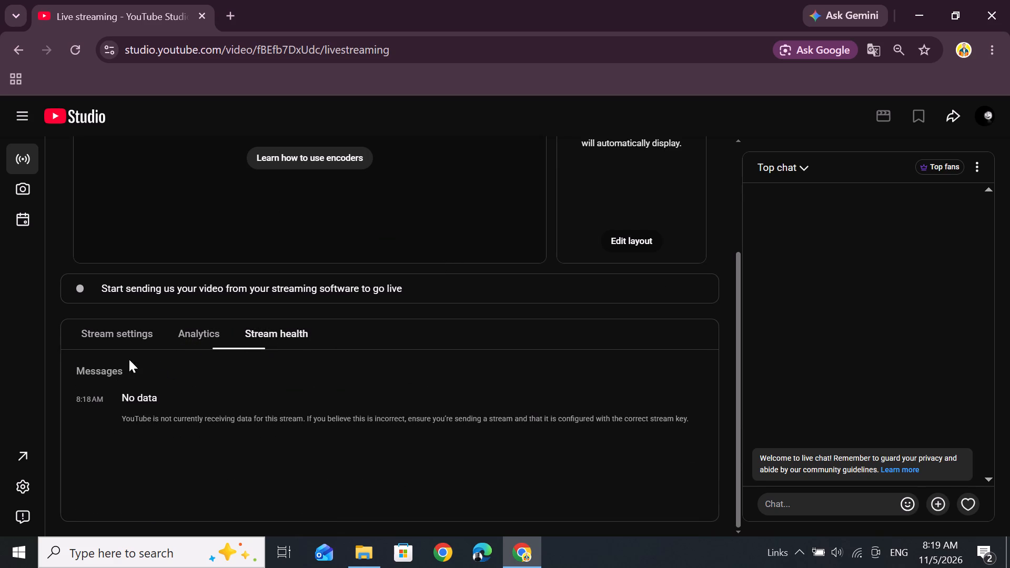
{"action": "left_click", "coordinate": [88, 344]}
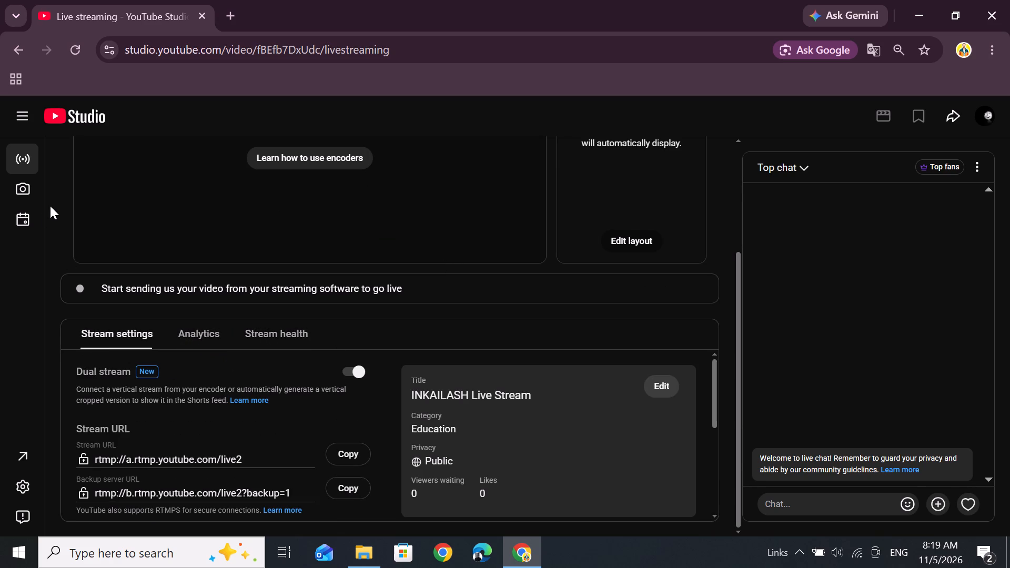
View the sharing options for the INKAILASH live stream and close them.
{"action": "left_click", "coordinate": [942, 120]}
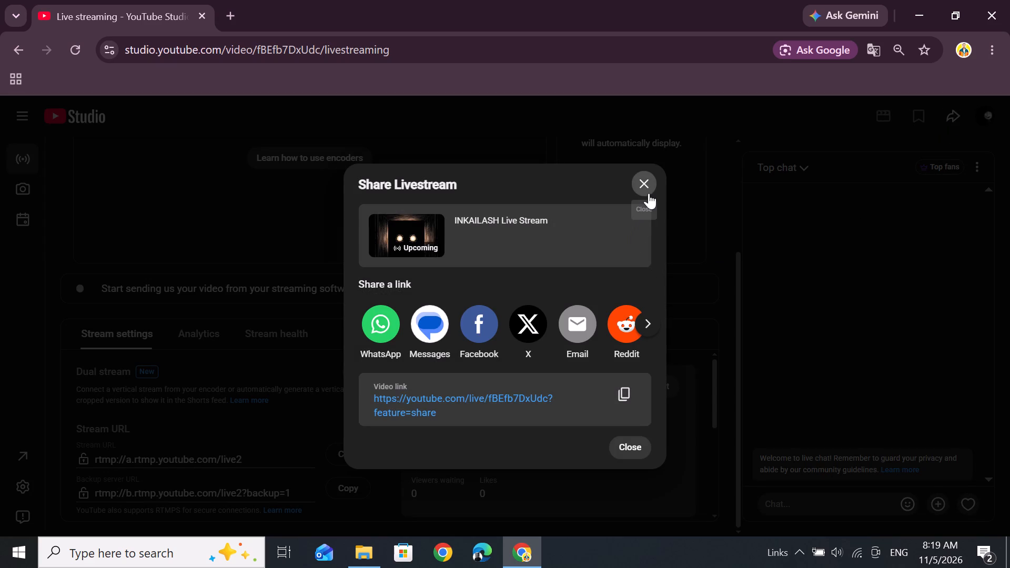
{"action": "left_click", "coordinate": [649, 193]}
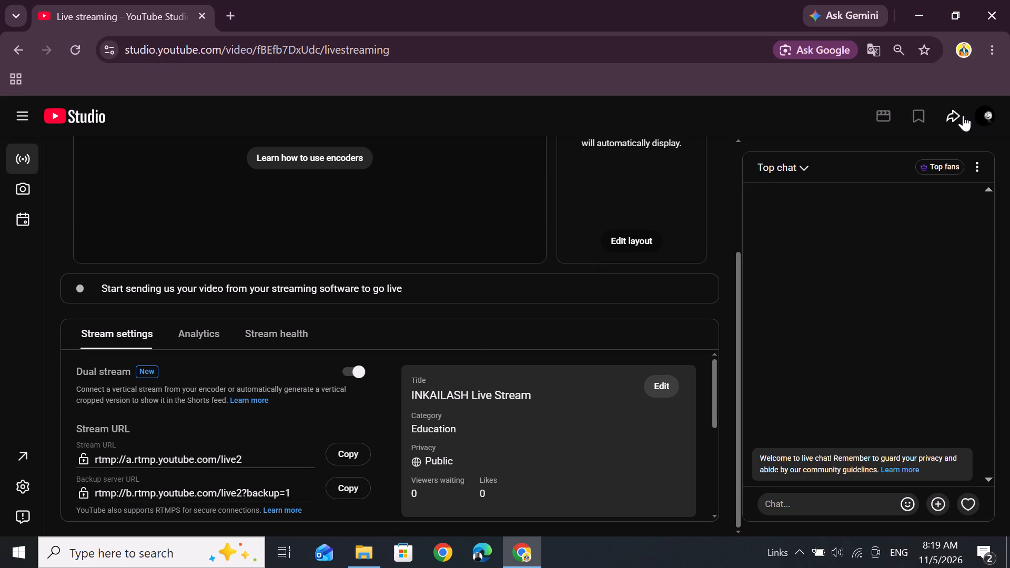
{"action": "left_click", "coordinate": [953, 116]}
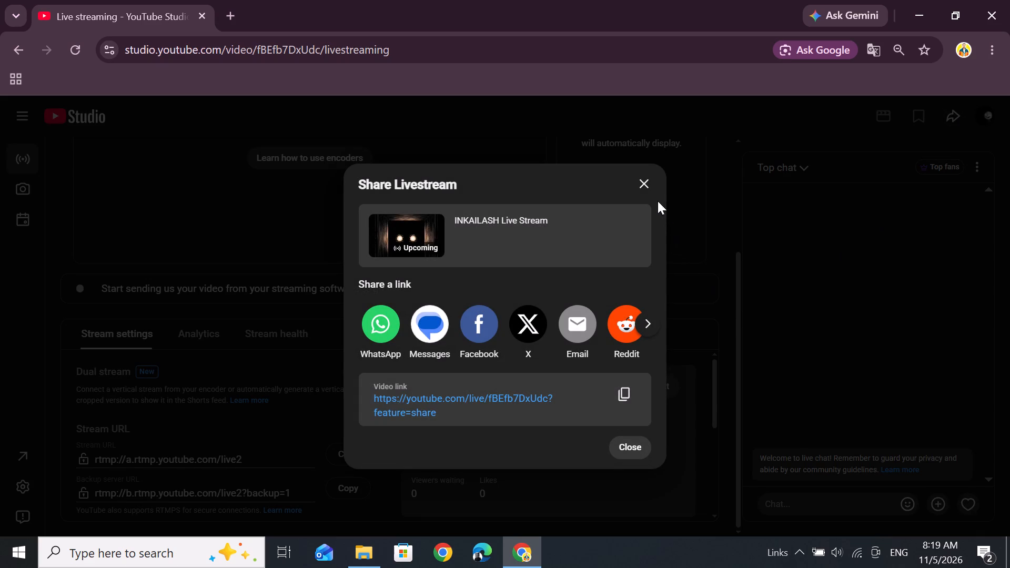
{"action": "left_click", "coordinate": [651, 190]}
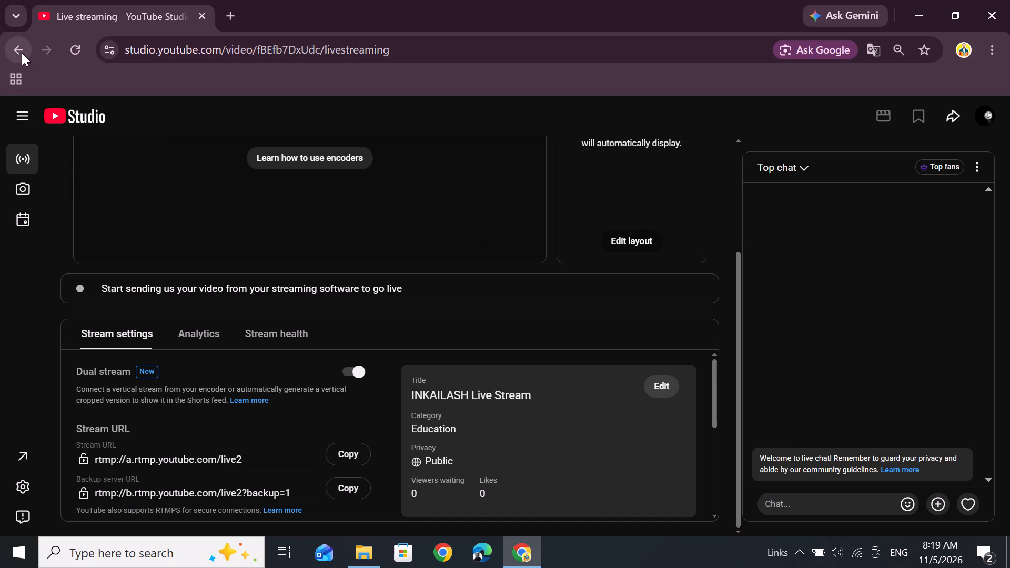
Leave the live streaming pages and go back to the channel content video list.
{"action": "left_click", "coordinate": [19, 47]}
{"action": "scroll", "coordinate": [282, 358], "scroll_direction": "up", "scroll_amount": 7}
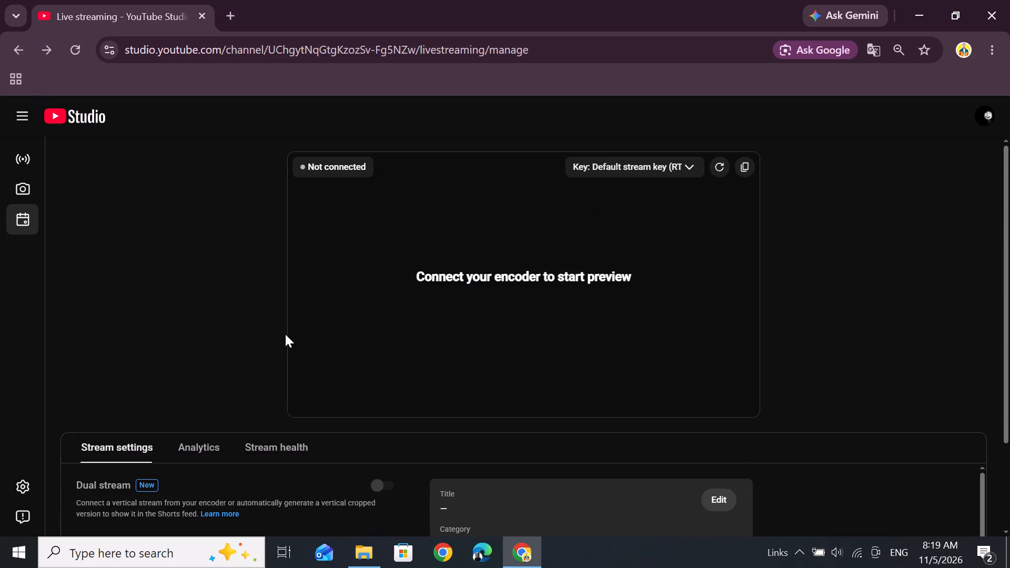
{"action": "left_click", "coordinate": [18, 50]}
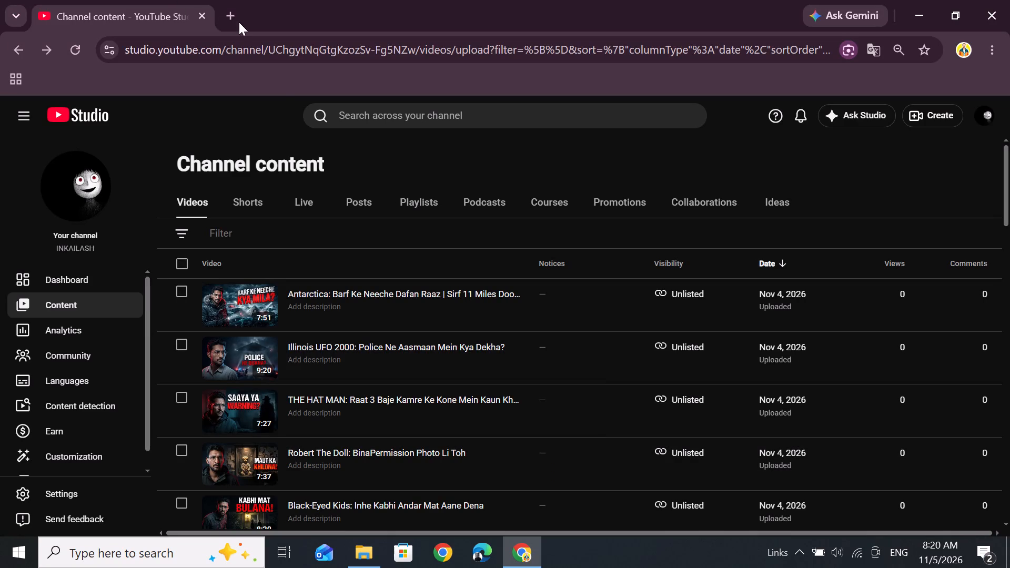
{"action": "left_click", "coordinate": [486, 179]}
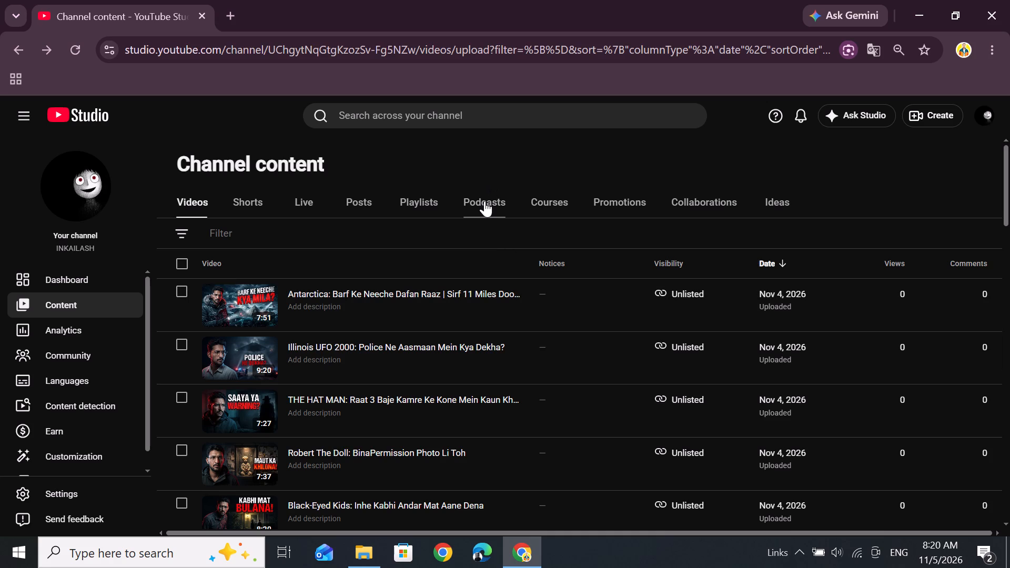
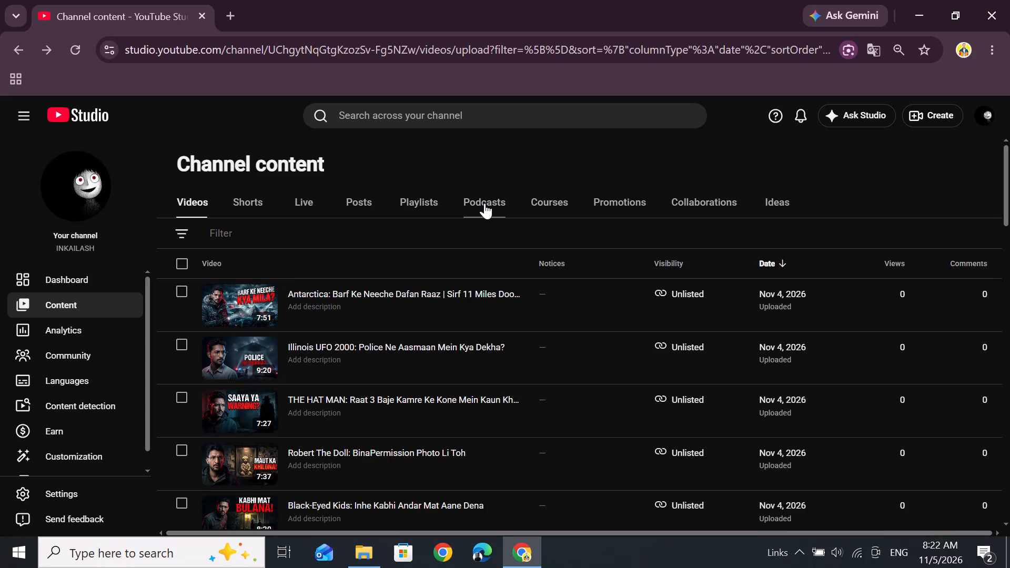
Start going live from the channel content page and choose to set up the live stream now.
{"action": "left_click", "coordinate": [940, 112]}
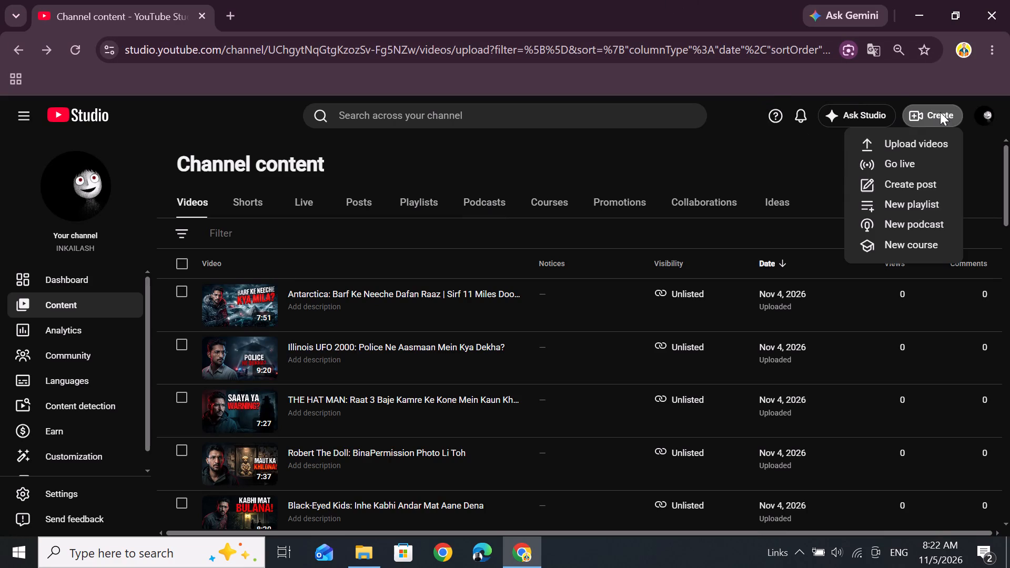
{"action": "left_click", "coordinate": [916, 161]}
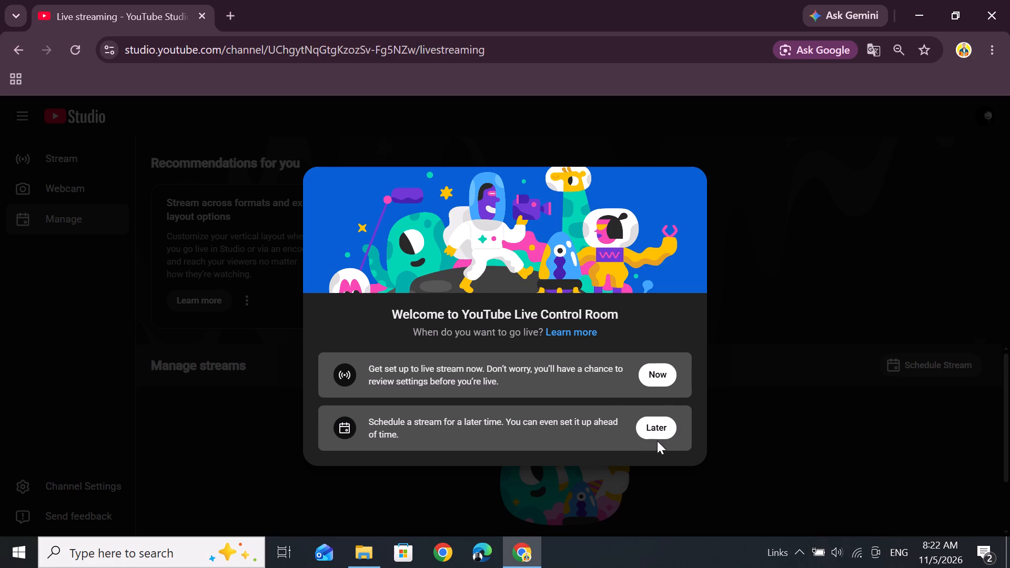
{"action": "left_click", "coordinate": [663, 371]}
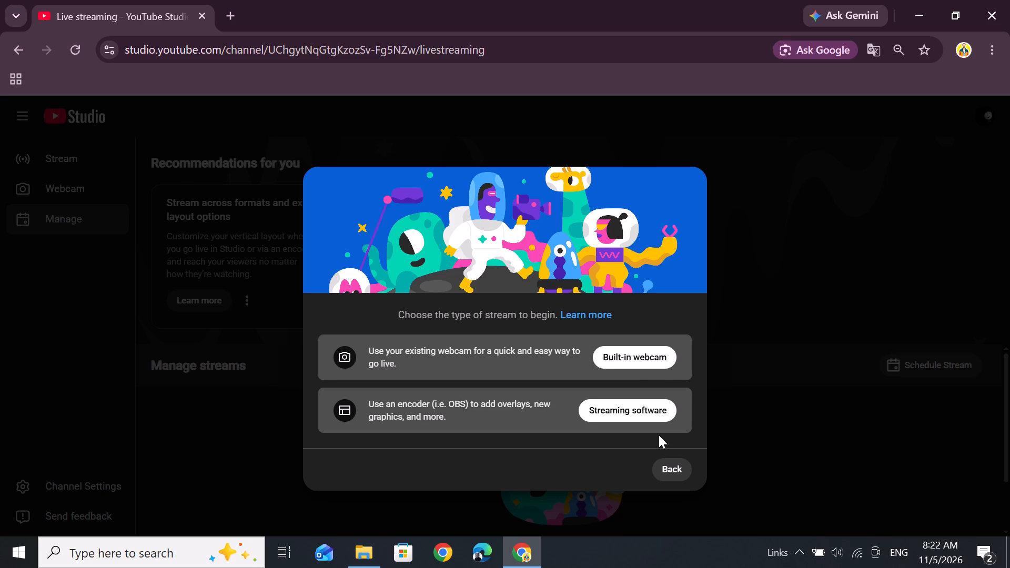
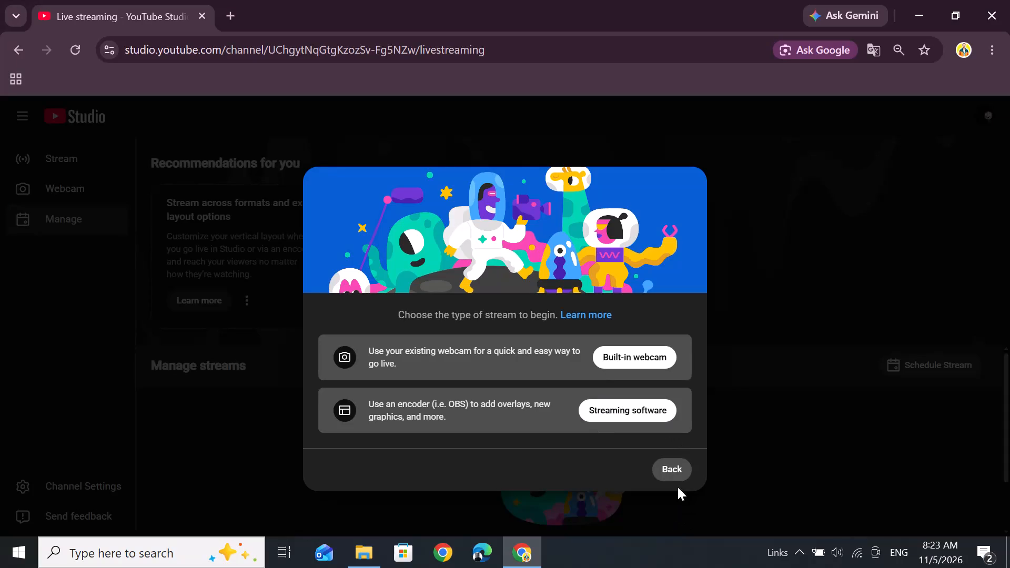
Back out of the live stream setup and return to the channel dashboard.
{"action": "left_click", "coordinate": [680, 466]}
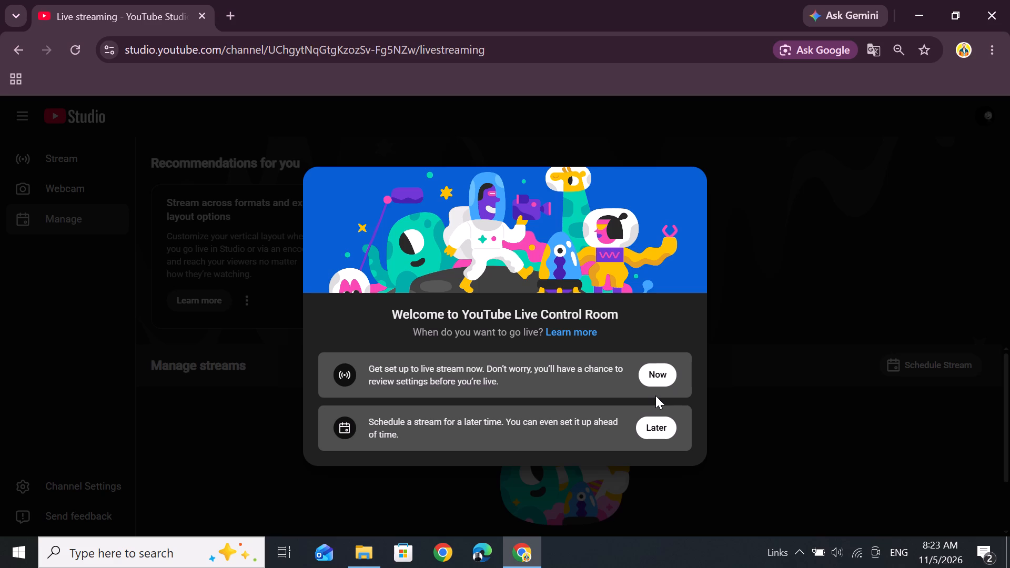
{"action": "left_click", "coordinate": [893, 245]}
{"action": "left_click", "coordinate": [14, 50]}
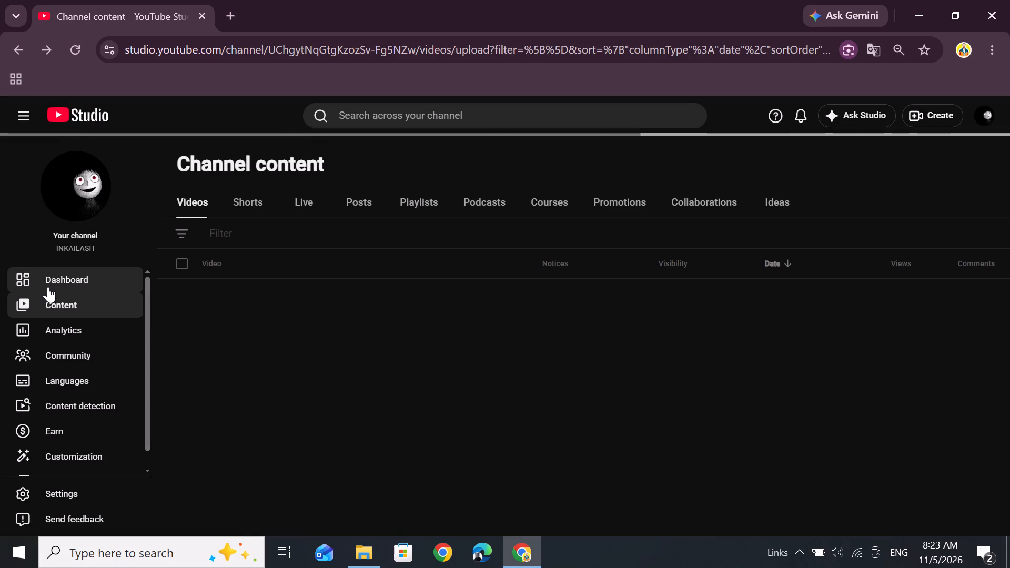
{"action": "left_click", "coordinate": [48, 286]}
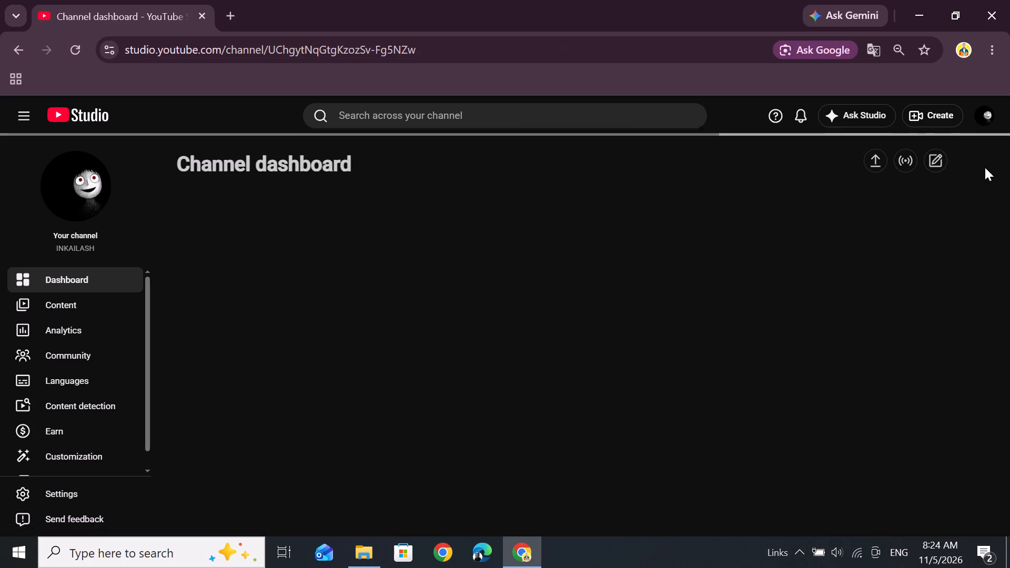
Start going live from the dashboard, choosing to set up now with streaming software, and open the encoder Stream page.
{"action": "left_click", "coordinate": [899, 161]}
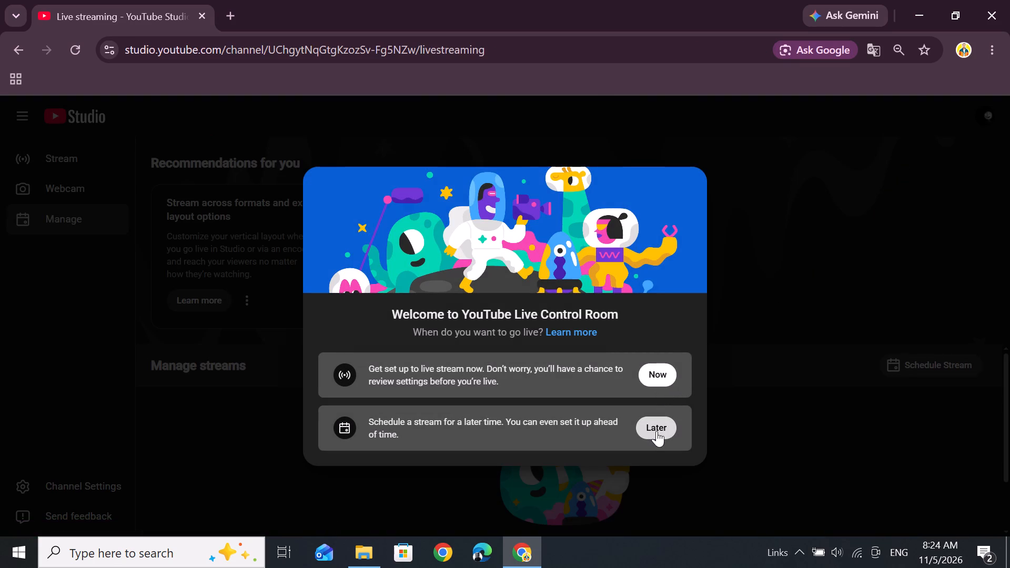
{"action": "left_click", "coordinate": [654, 378]}
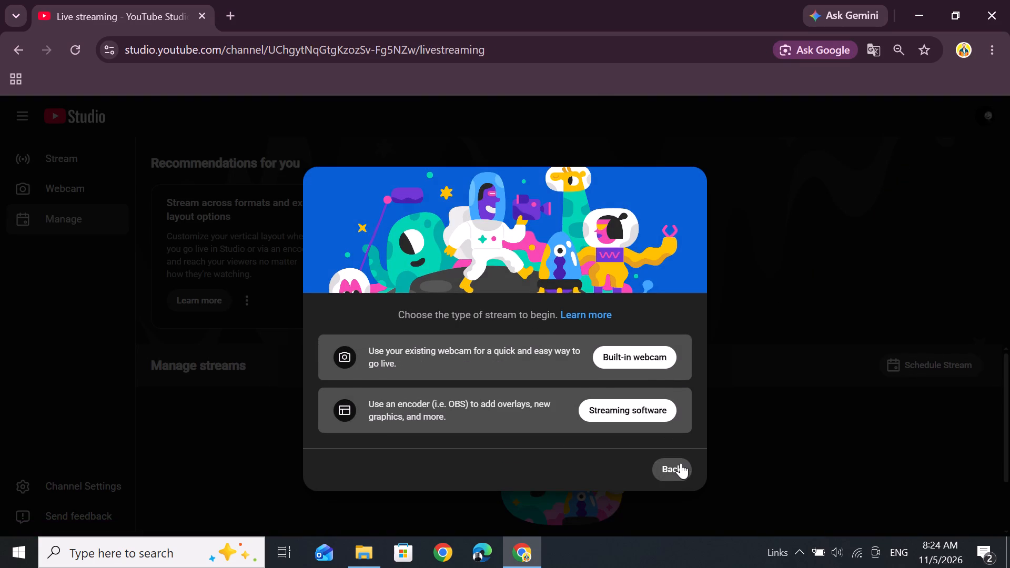
{"action": "left_click", "coordinate": [681, 463]}
{"action": "left_click", "coordinate": [644, 367]}
{"action": "left_click", "coordinate": [631, 414]}
{"action": "left_click", "coordinate": [27, 155]}
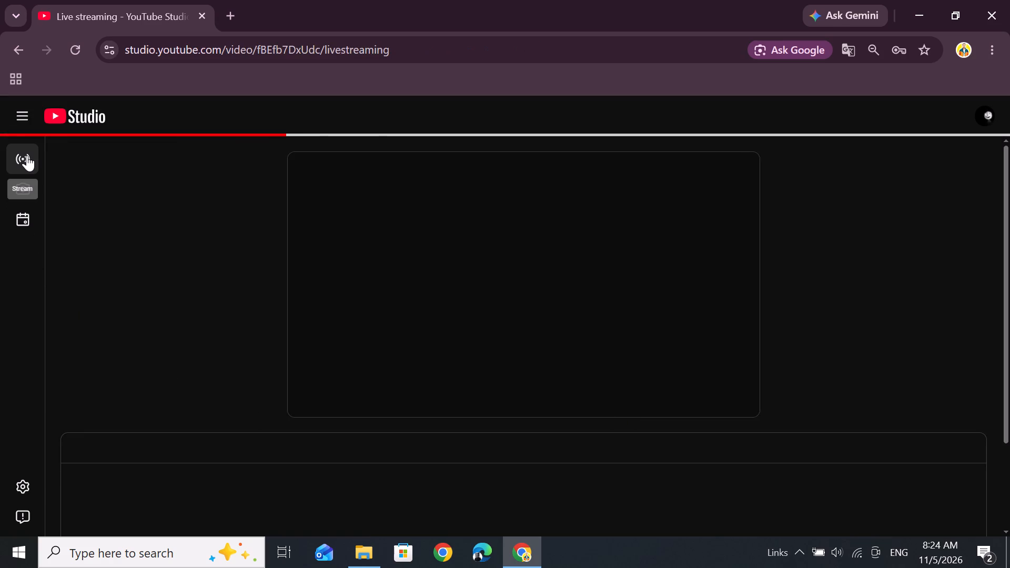
{"action": "left_click", "coordinate": [27, 155]}
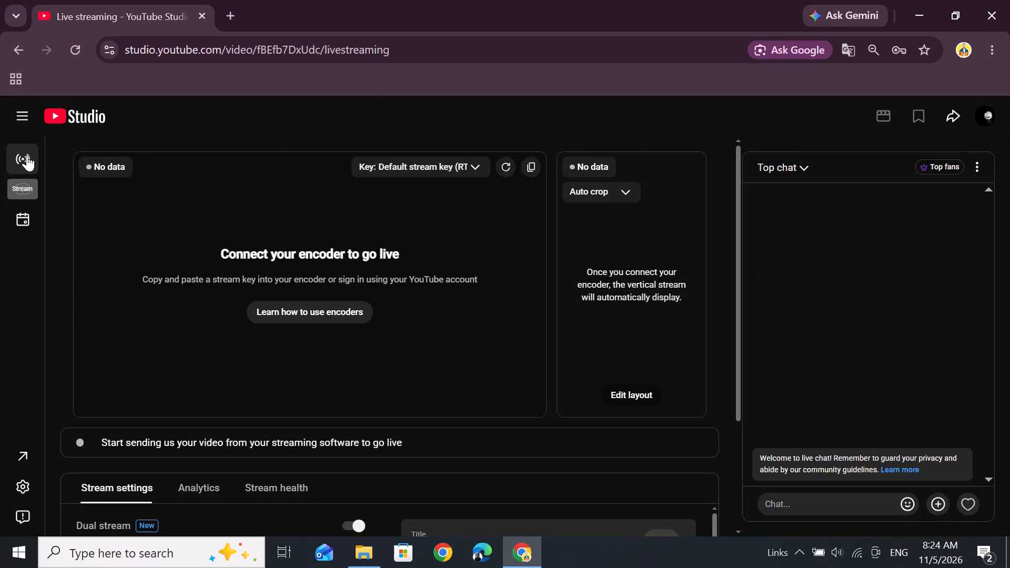
{"action": "left_click", "coordinate": [27, 155]}
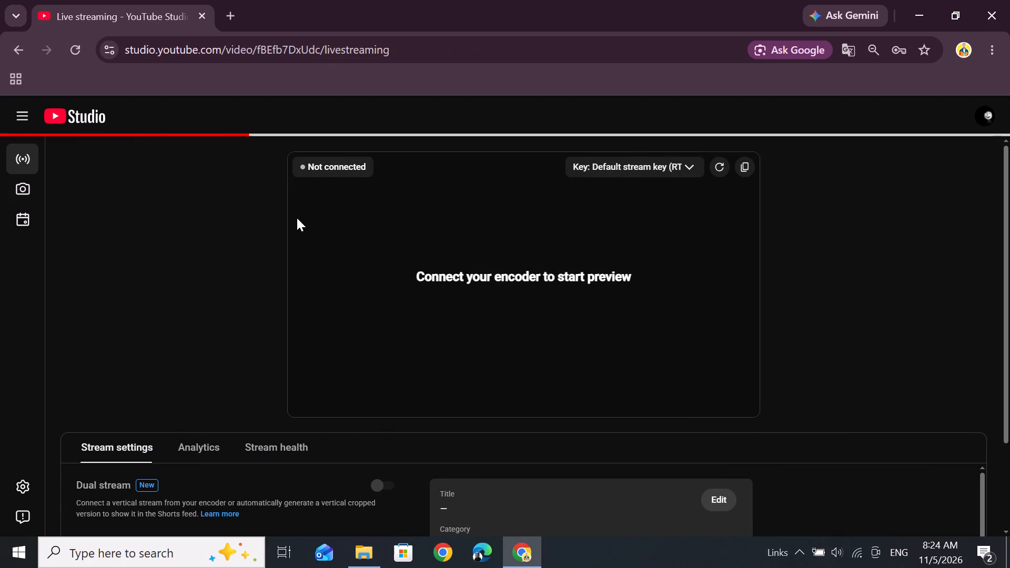
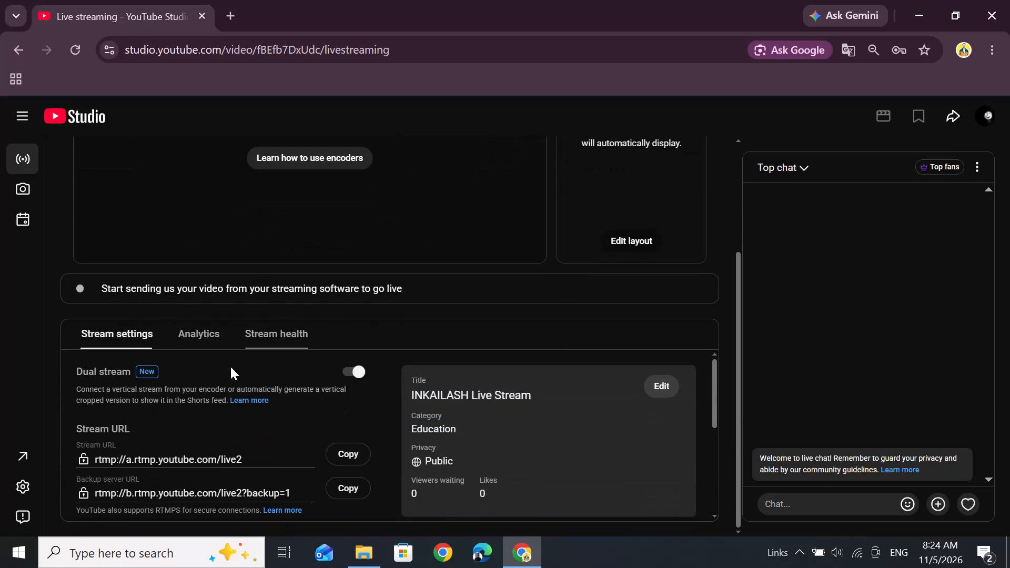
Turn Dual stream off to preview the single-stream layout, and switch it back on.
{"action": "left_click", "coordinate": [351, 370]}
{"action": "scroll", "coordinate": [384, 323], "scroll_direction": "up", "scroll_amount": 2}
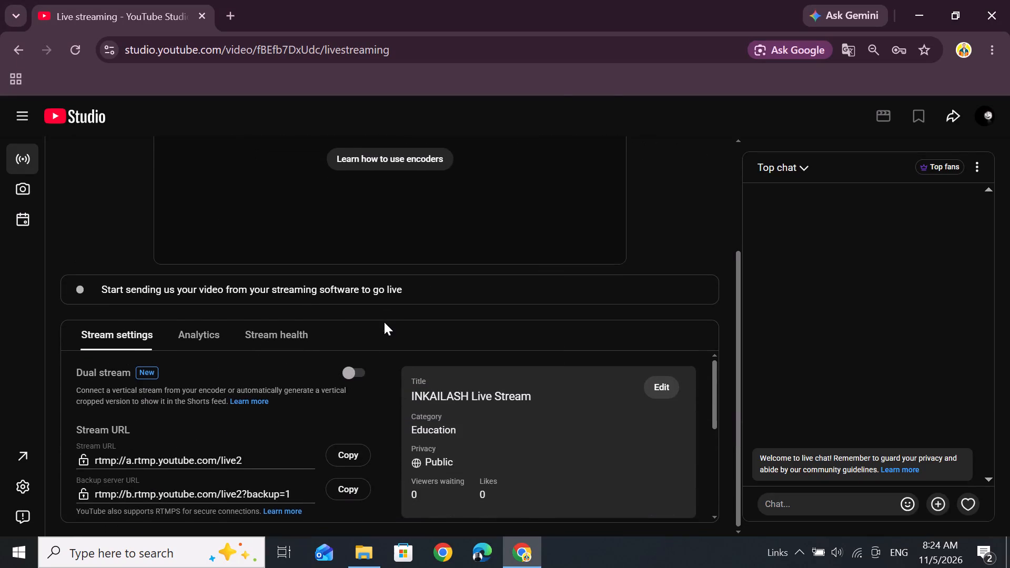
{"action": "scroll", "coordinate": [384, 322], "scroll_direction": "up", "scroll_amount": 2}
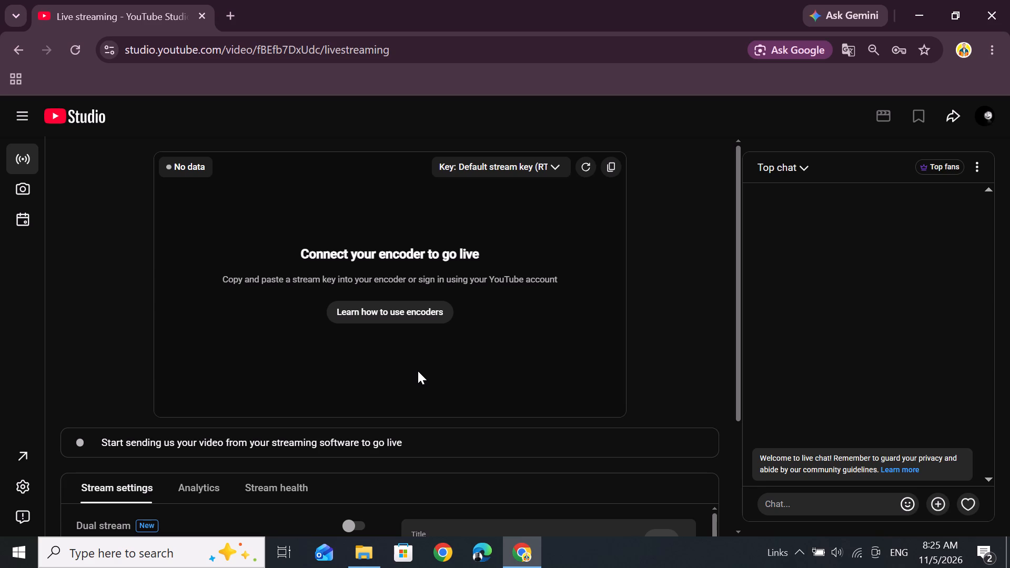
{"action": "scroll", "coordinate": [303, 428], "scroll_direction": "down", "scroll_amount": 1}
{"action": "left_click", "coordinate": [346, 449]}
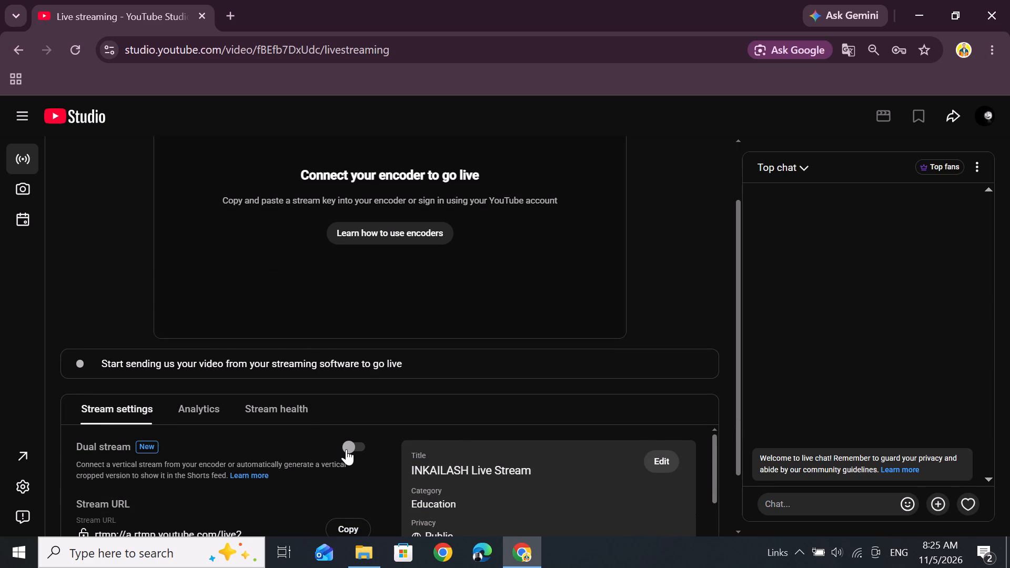
Look over the form for creating a new stream key and cancel it without creating one.
{"action": "scroll", "coordinate": [380, 357], "scroll_direction": "up", "scroll_amount": 1}
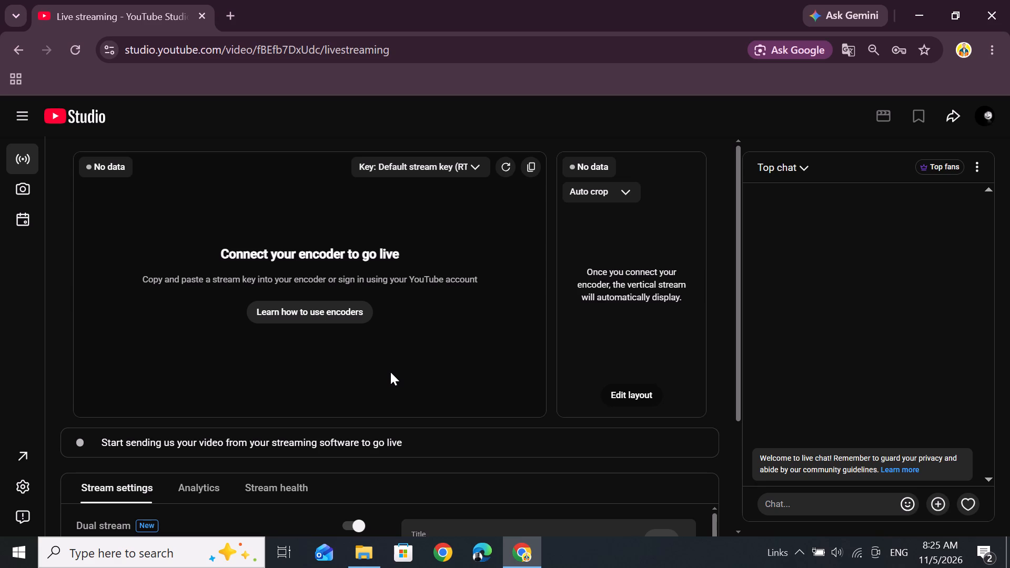
{"action": "left_click", "coordinate": [452, 158]}
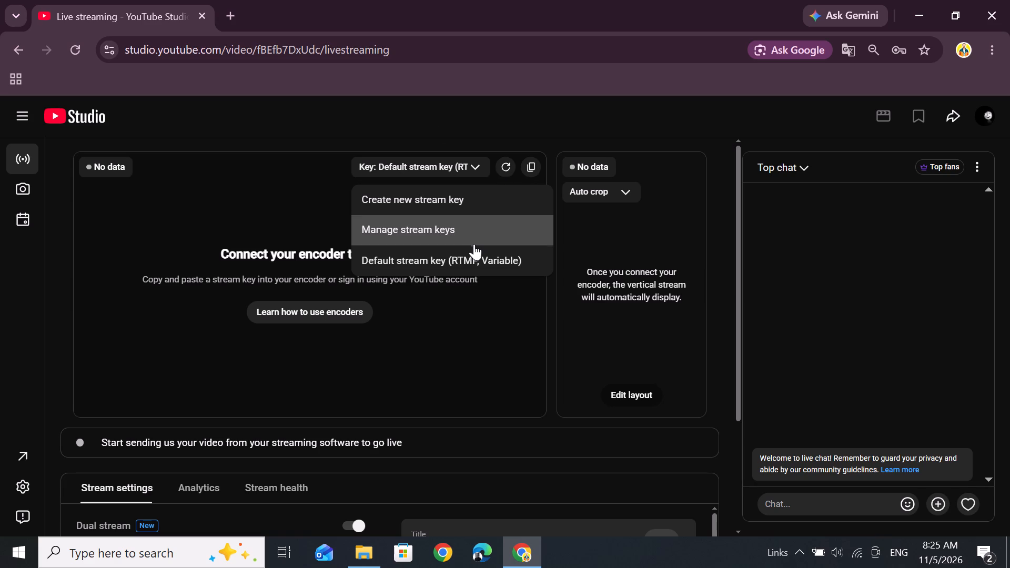
{"action": "left_click", "coordinate": [459, 197]}
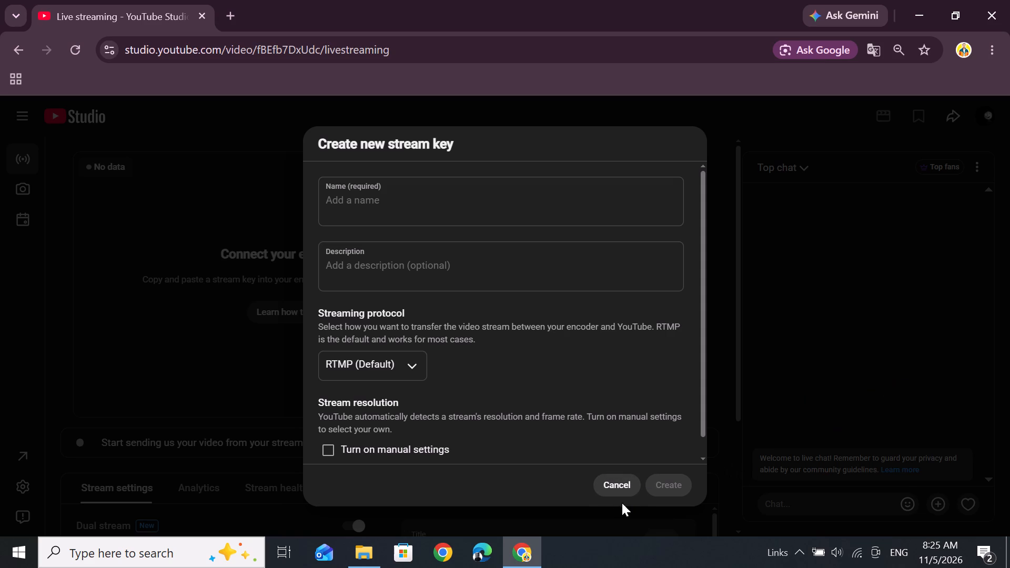
{"action": "left_click", "coordinate": [607, 485]}
Examine the custom stream keys and the default key's edit form, leaving it unsaved, and reopen the stream key choices.
{"action": "left_click", "coordinate": [446, 159]}
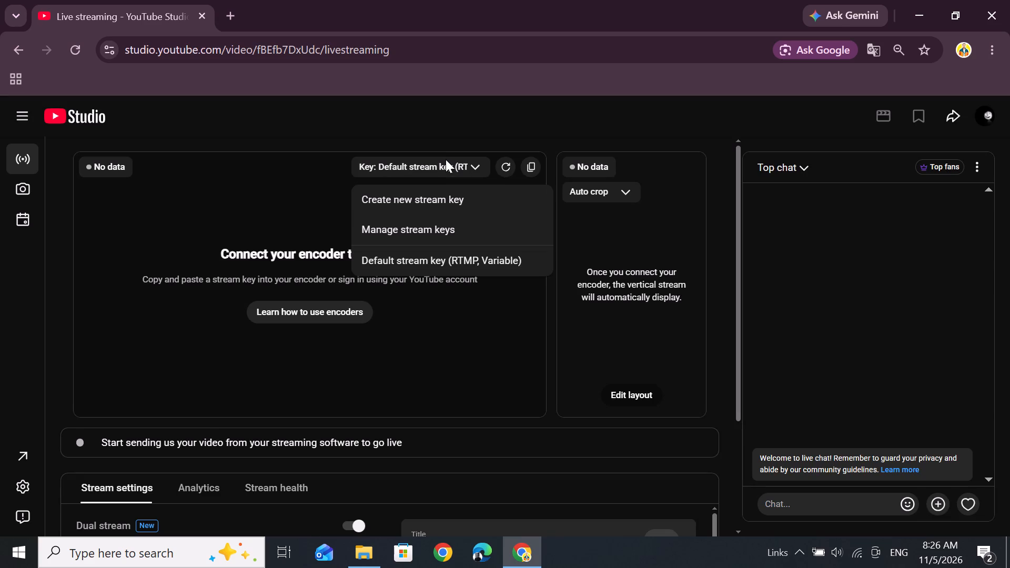
{"action": "left_click", "coordinate": [438, 236]}
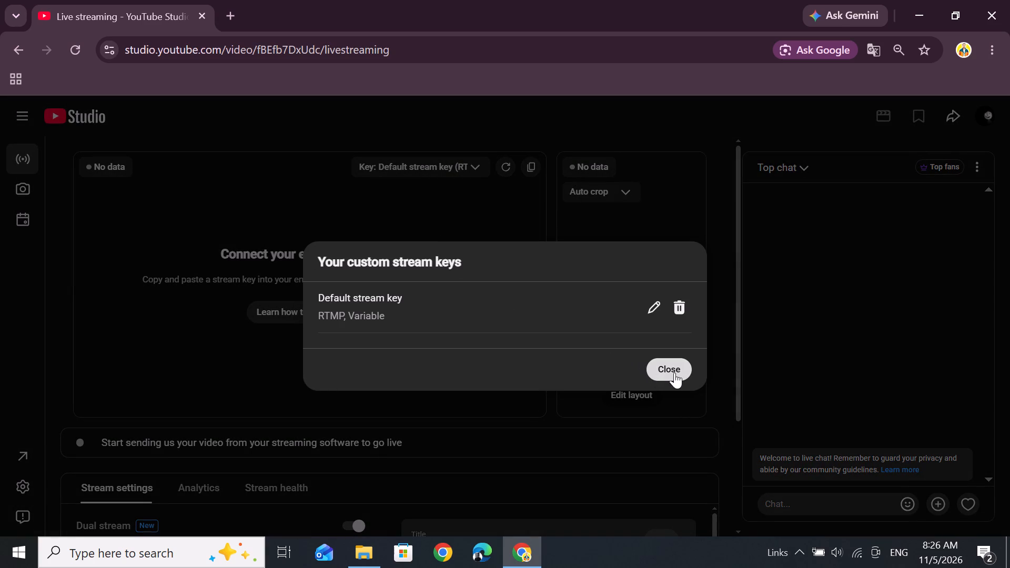
{"action": "left_click", "coordinate": [483, 219]}
{"action": "left_click", "coordinate": [453, 194]}
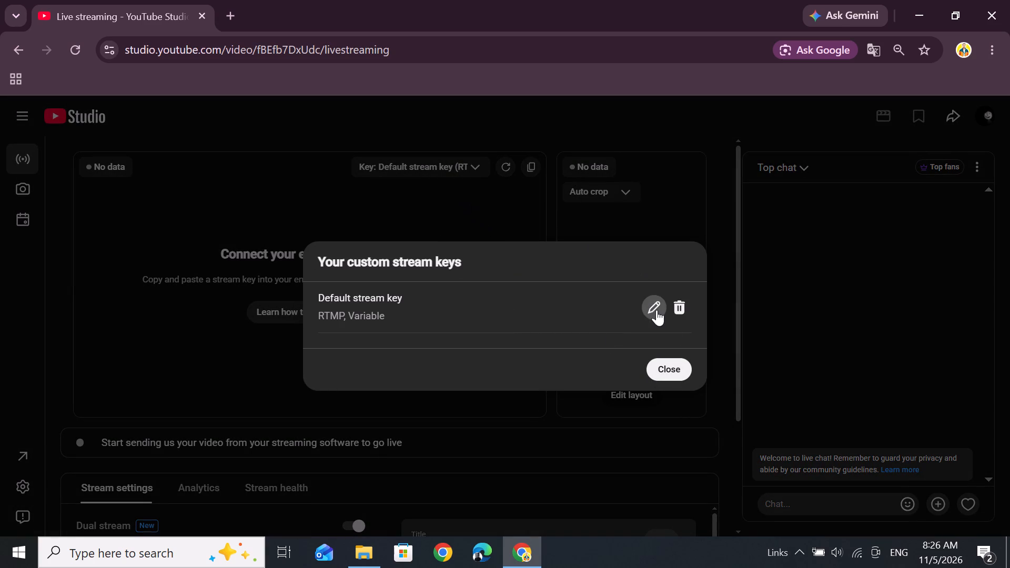
{"action": "left_click", "coordinate": [655, 310]}
{"action": "double_click", "coordinate": [242, 244]}
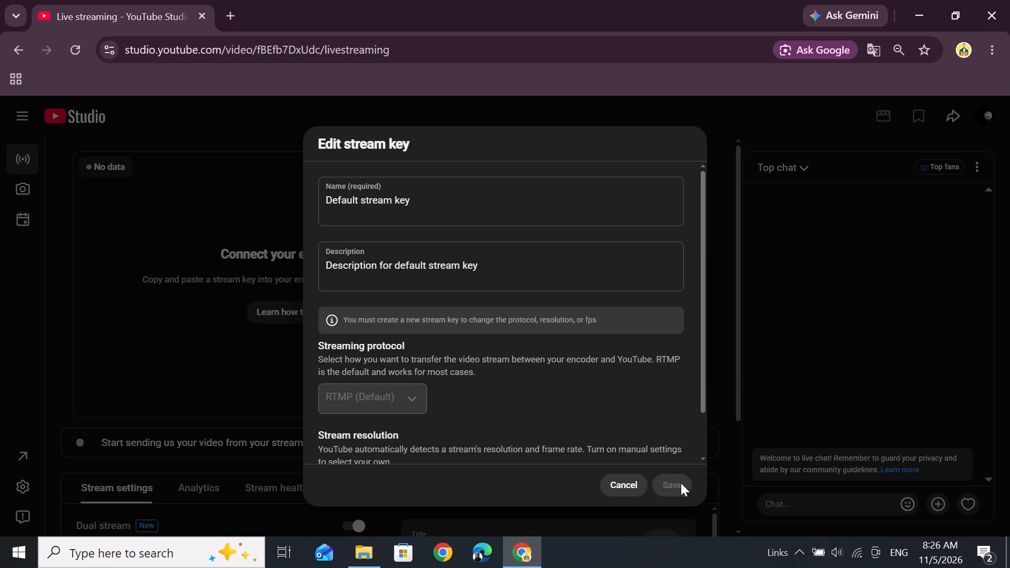
{"action": "left_click", "coordinate": [633, 486]}
{"action": "left_click", "coordinate": [665, 377]}
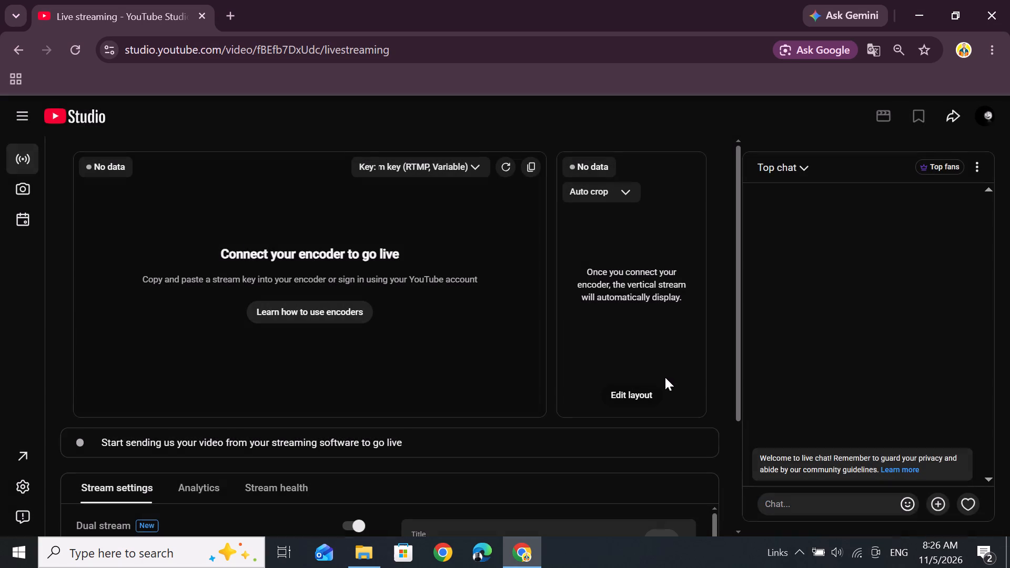
{"action": "left_click", "coordinate": [469, 164]}
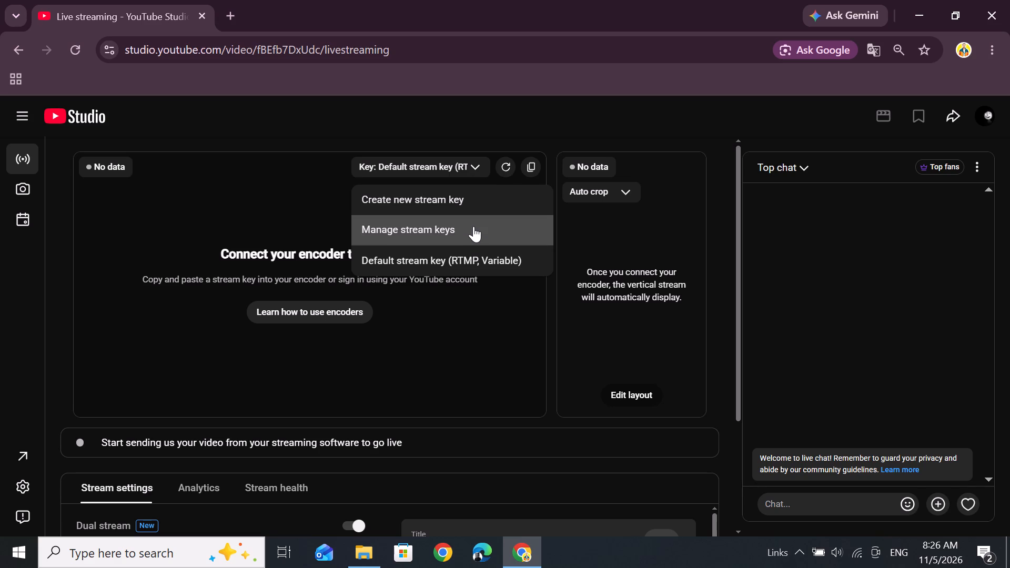
Dismiss the stream key choices without picking one.
{"action": "scroll", "coordinate": [489, 350], "scroll_direction": "up", "scroll_amount": 1}
{"action": "scroll", "coordinate": [469, 421], "scroll_direction": "down", "scroll_amount": 7}
{"action": "scroll", "coordinate": [476, 439], "scroll_direction": "up", "scroll_amount": 1}
{"action": "scroll", "coordinate": [476, 439], "scroll_direction": "down", "scroll_amount": 1}
{"action": "left_click", "coordinate": [494, 354]}
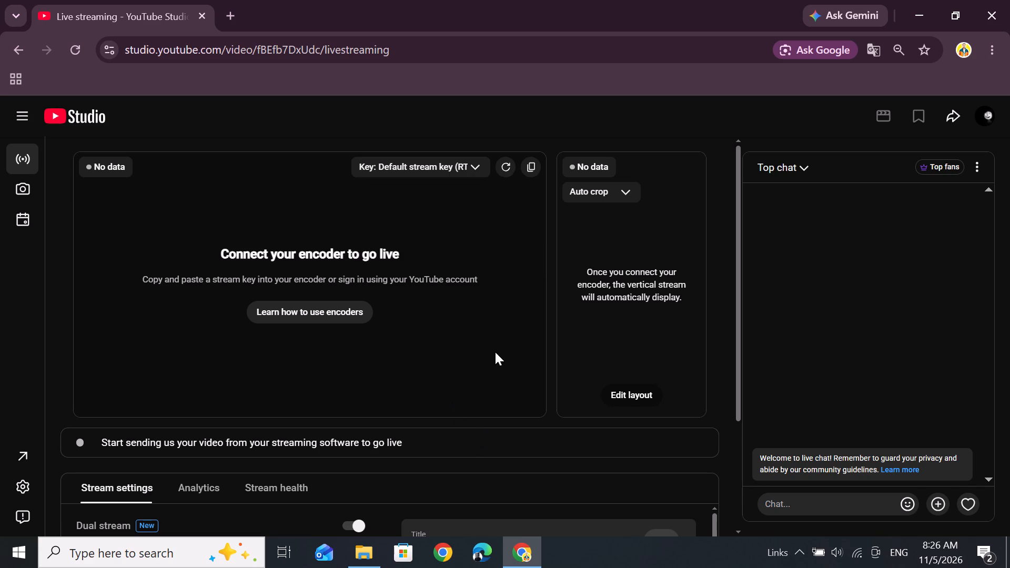
Open the live stream's edit settings and look over its title, description and other details.
{"action": "scroll", "coordinate": [491, 373], "scroll_direction": "down", "scroll_amount": 5}
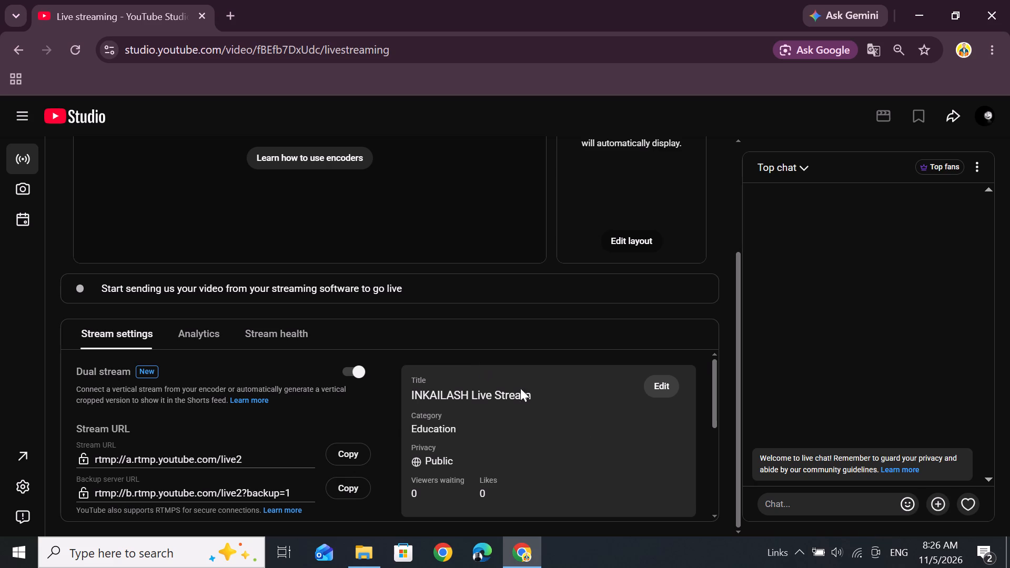
{"action": "left_click", "coordinate": [663, 386]}
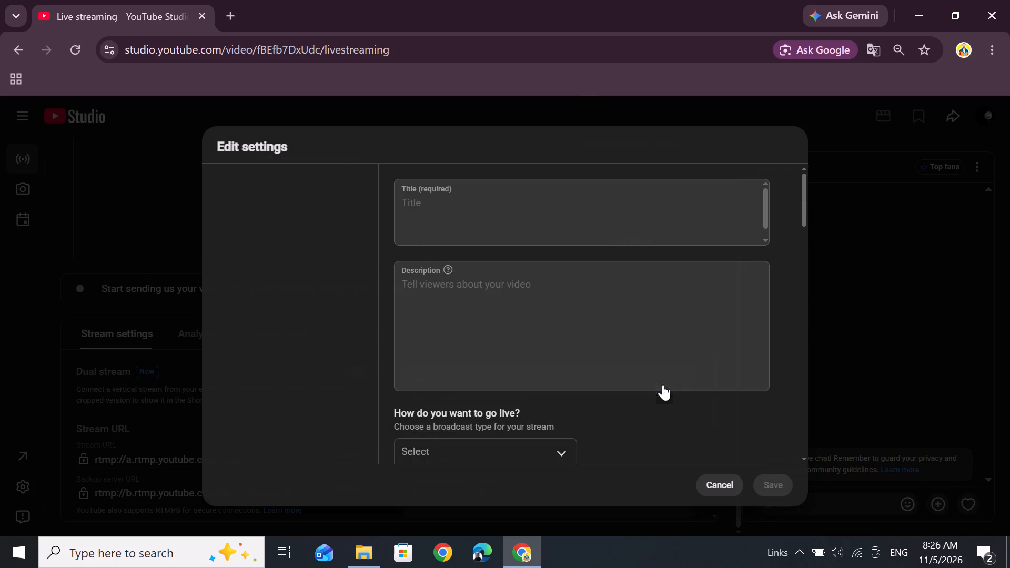
{"action": "scroll", "coordinate": [483, 267], "scroll_direction": "down", "scroll_amount": 5}
{"action": "scroll", "coordinate": [479, 260], "scroll_direction": "up", "scroll_amount": 5}
{"action": "scroll", "coordinate": [521, 323], "scroll_direction": "down", "scroll_amount": 2}
{"action": "scroll", "coordinate": [517, 316], "scroll_direction": "up", "scroll_amount": 3}
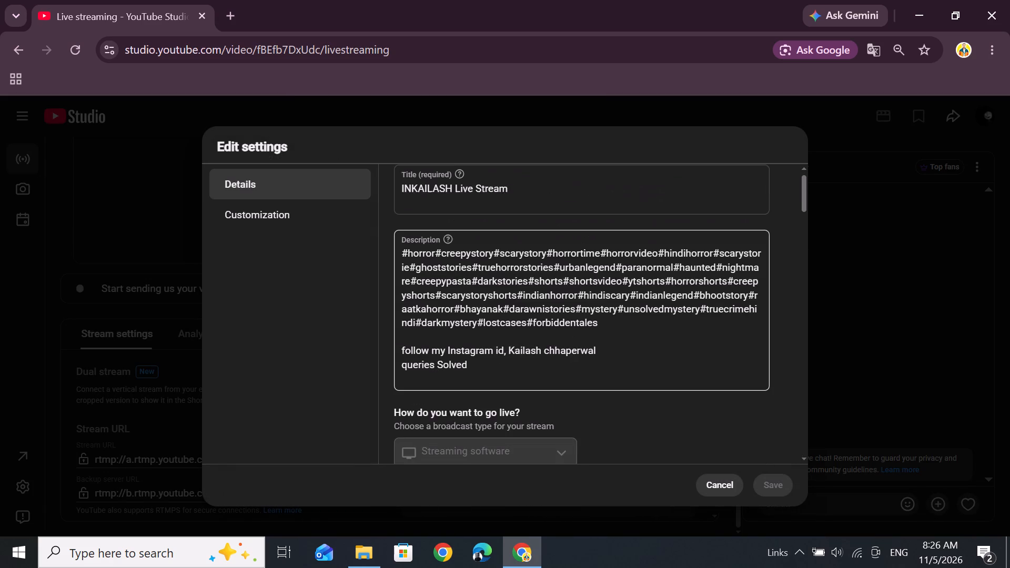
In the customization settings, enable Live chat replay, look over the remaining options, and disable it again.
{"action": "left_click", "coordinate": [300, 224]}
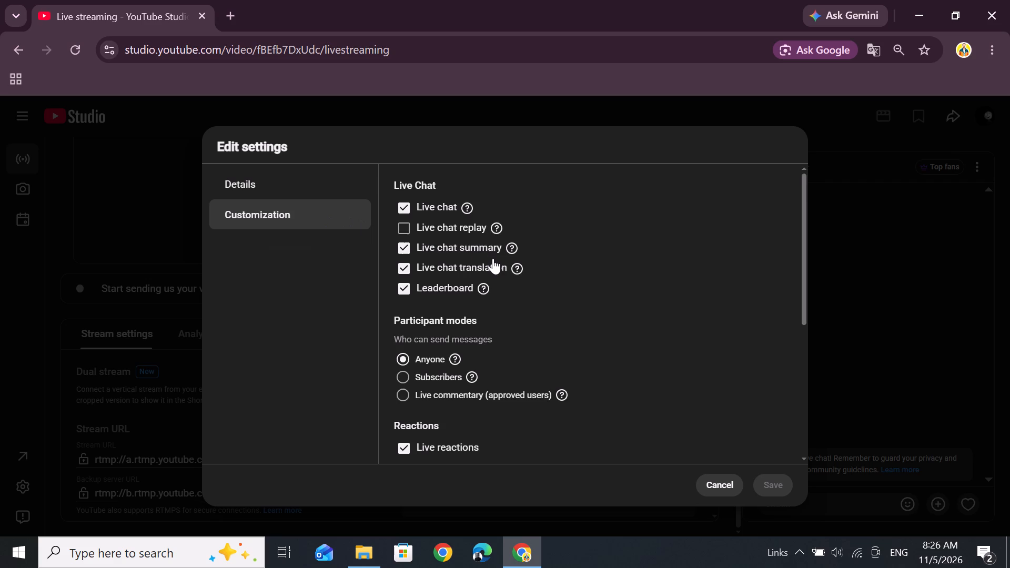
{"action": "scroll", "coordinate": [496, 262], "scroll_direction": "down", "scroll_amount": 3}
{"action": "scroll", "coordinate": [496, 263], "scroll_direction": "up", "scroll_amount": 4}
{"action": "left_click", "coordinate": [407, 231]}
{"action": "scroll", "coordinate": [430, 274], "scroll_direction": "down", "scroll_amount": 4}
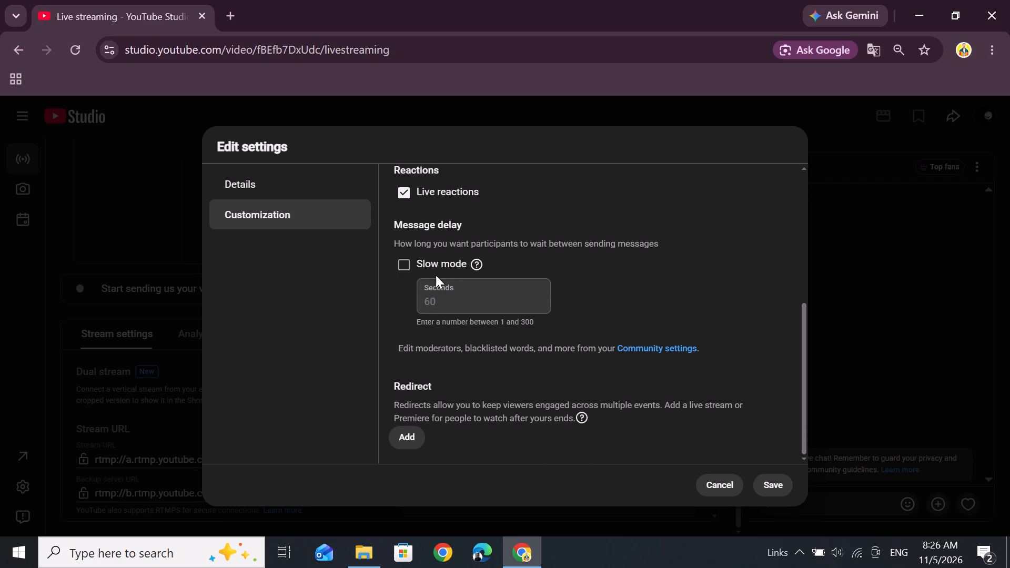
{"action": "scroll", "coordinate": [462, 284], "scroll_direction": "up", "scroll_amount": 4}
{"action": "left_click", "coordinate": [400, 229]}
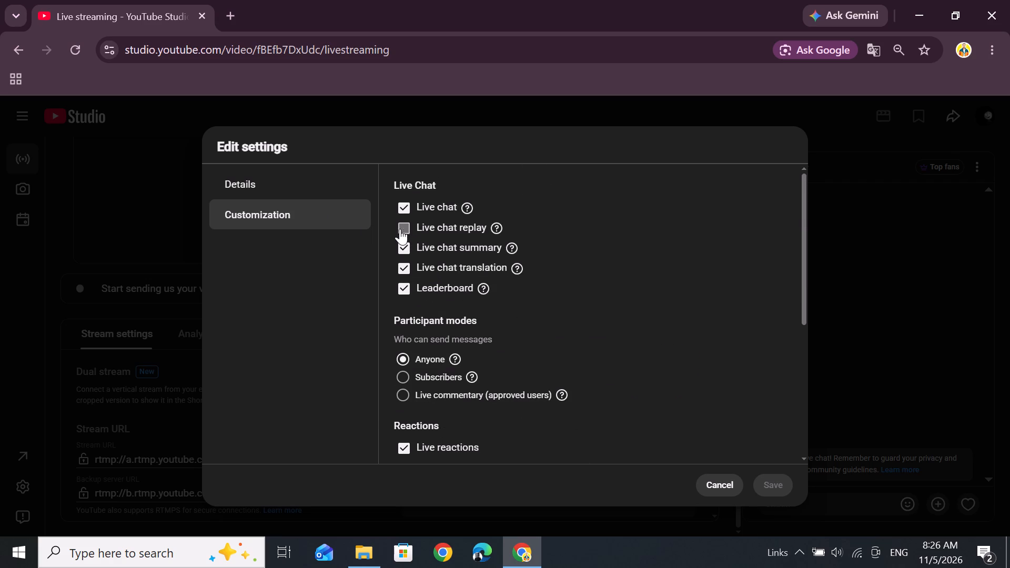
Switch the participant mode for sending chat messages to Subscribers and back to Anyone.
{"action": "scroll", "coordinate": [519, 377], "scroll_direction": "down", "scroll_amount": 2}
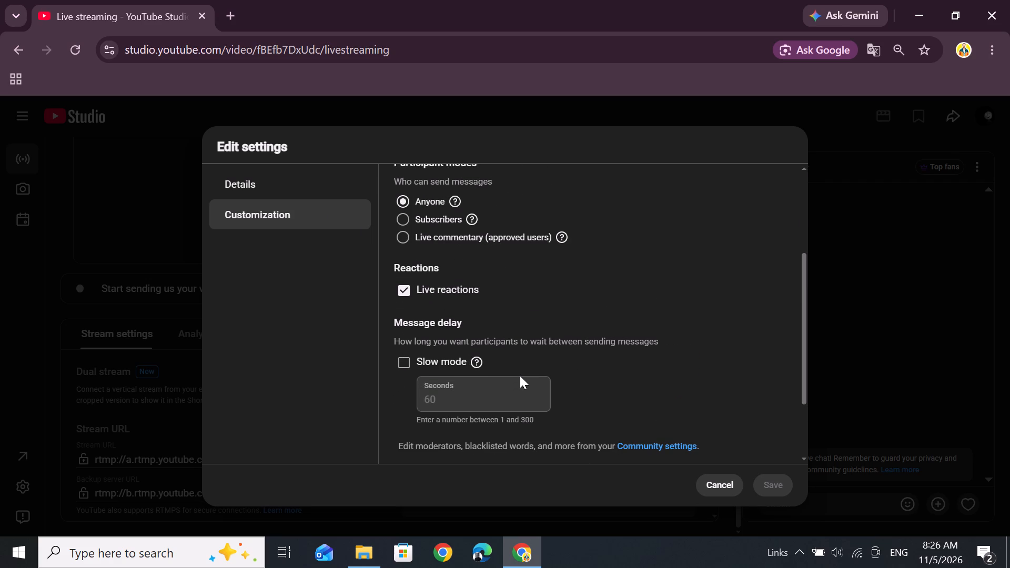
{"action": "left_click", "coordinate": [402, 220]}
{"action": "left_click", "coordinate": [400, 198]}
Leave the live stream's Customization settings without saving and return to the encoder preview.
{"action": "left_click", "coordinate": [715, 480]}
{"action": "scroll", "coordinate": [566, 283], "scroll_direction": "up", "scroll_amount": 3}
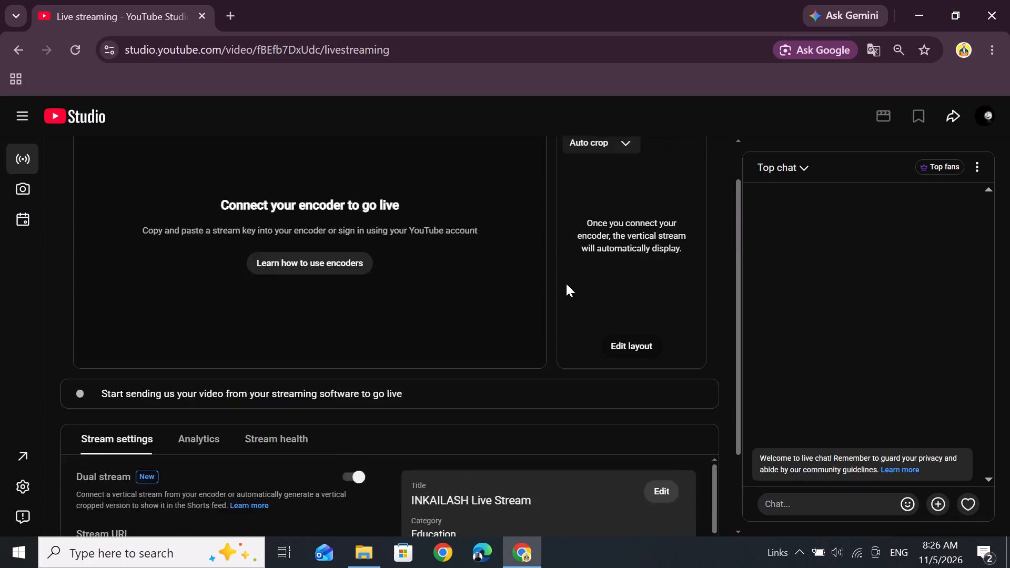
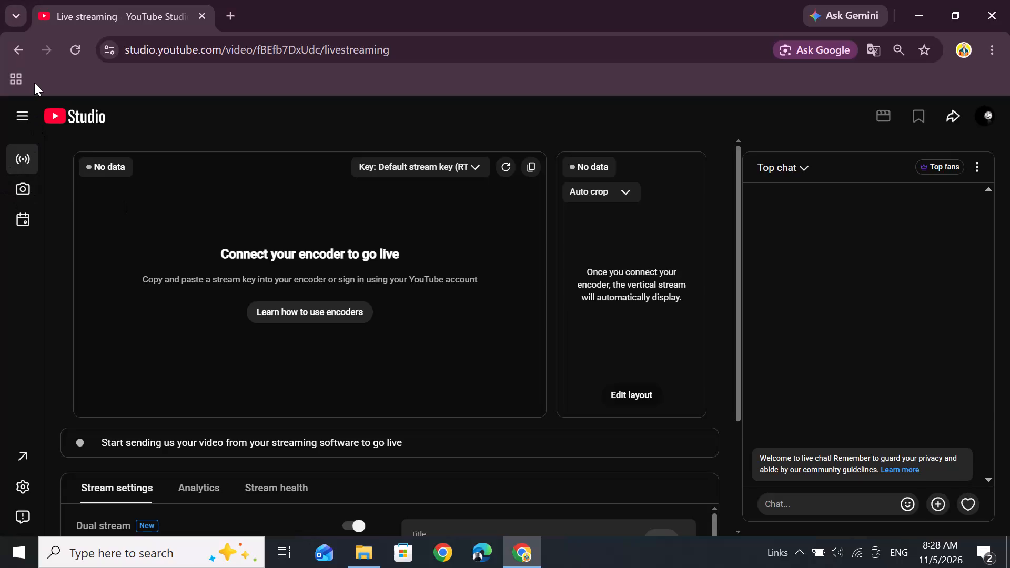
Leave the live streaming page for the channel dashboard and look over its cards.
{"action": "left_click", "coordinate": [16, 51]}
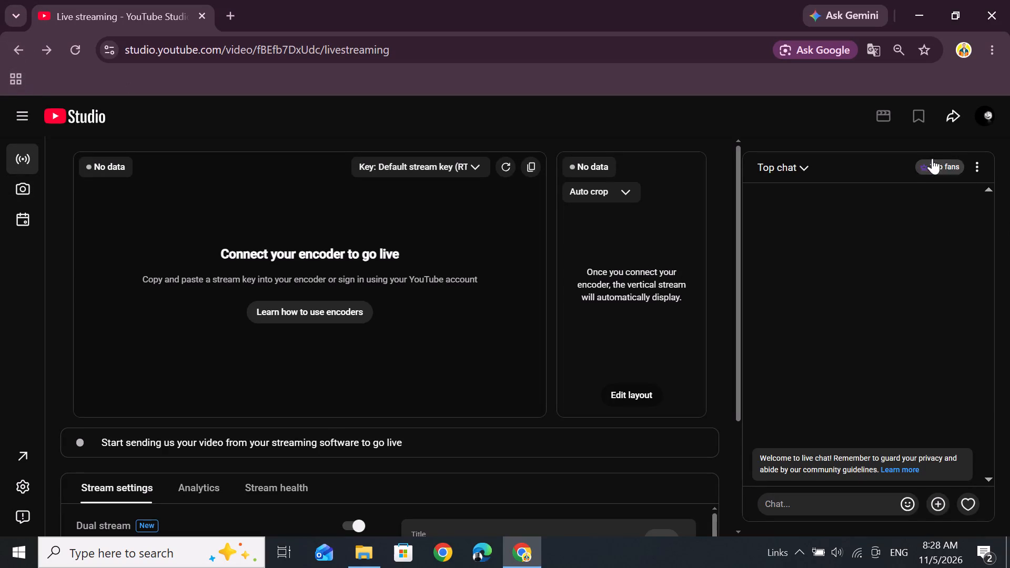
{"action": "left_click", "coordinate": [23, 50]}
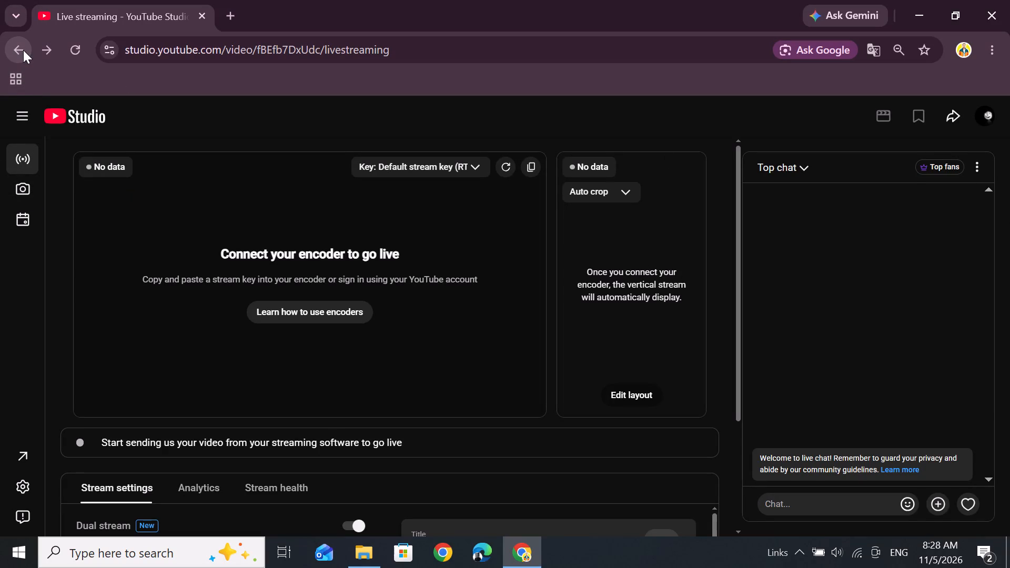
{"action": "left_click", "coordinate": [23, 47]}
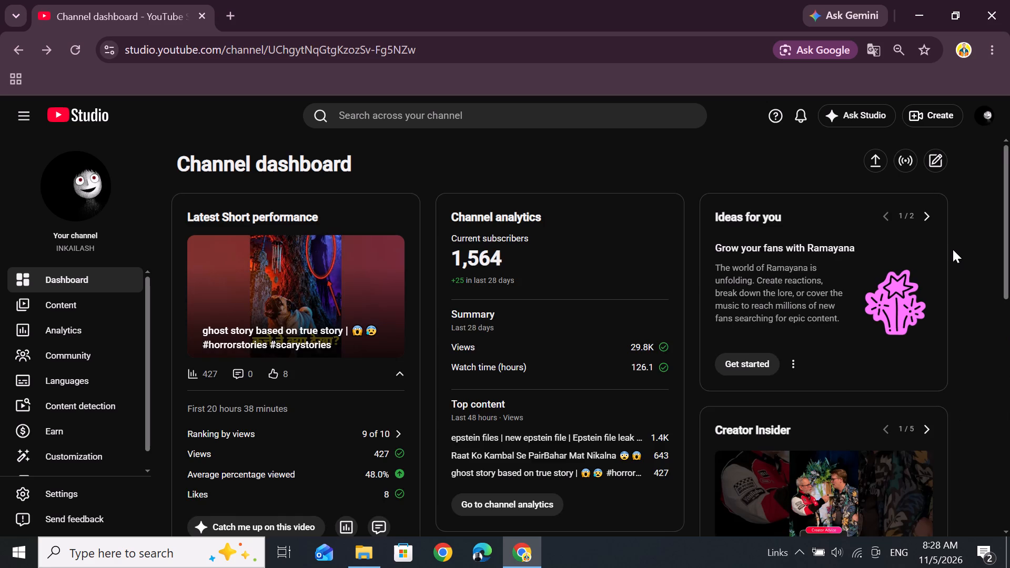
{"action": "scroll", "coordinate": [953, 255], "scroll_direction": "down", "scroll_amount": 2}
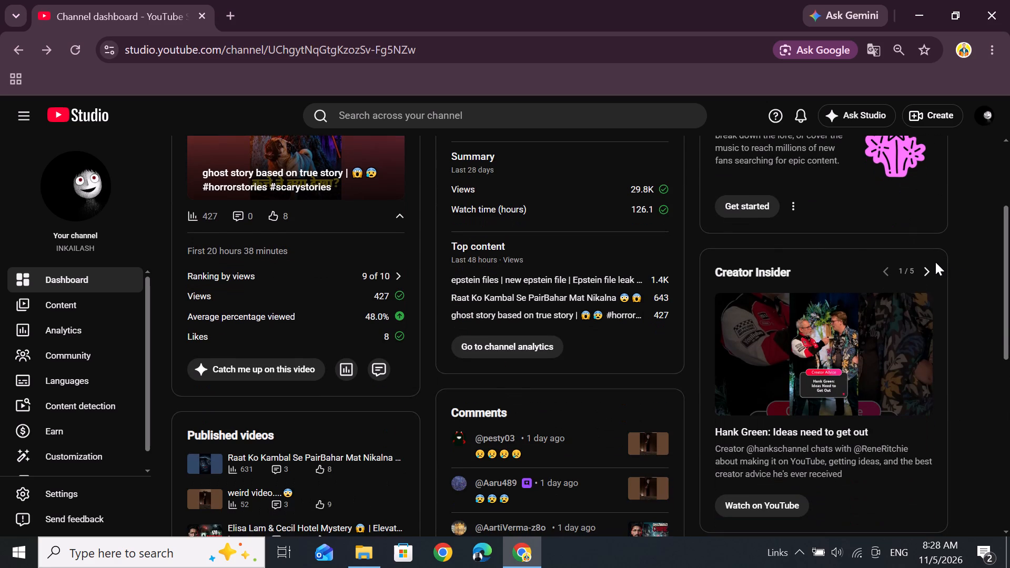
{"action": "scroll", "coordinate": [935, 262], "scroll_direction": "down", "scroll_amount": 1}
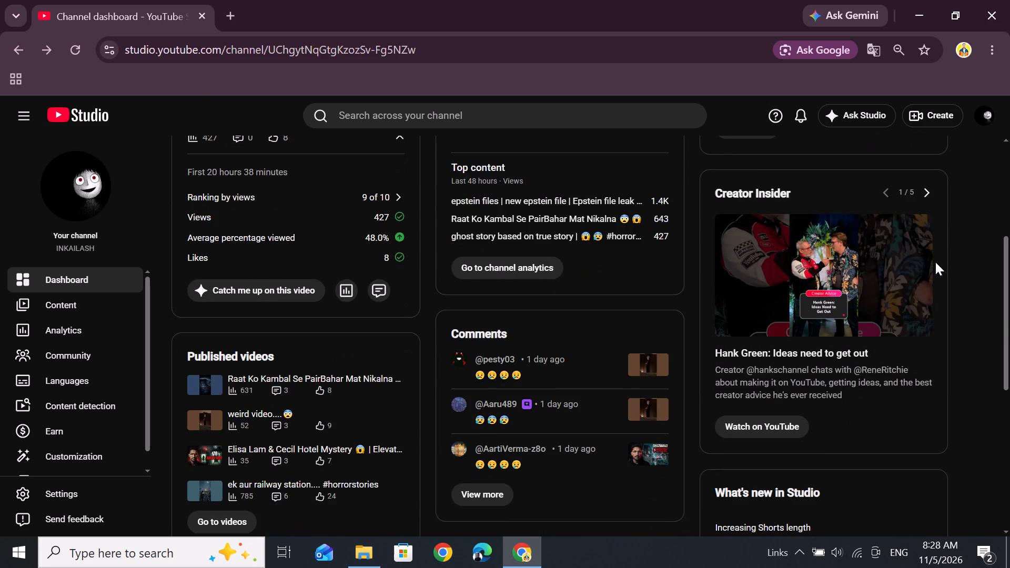
{"action": "scroll", "coordinate": [935, 262], "scroll_direction": "up", "scroll_amount": 2}
{"action": "scroll", "coordinate": [935, 262], "scroll_direction": "down", "scroll_amount": 5}
{"action": "scroll", "coordinate": [890, 298], "scroll_direction": "down", "scroll_amount": 1}
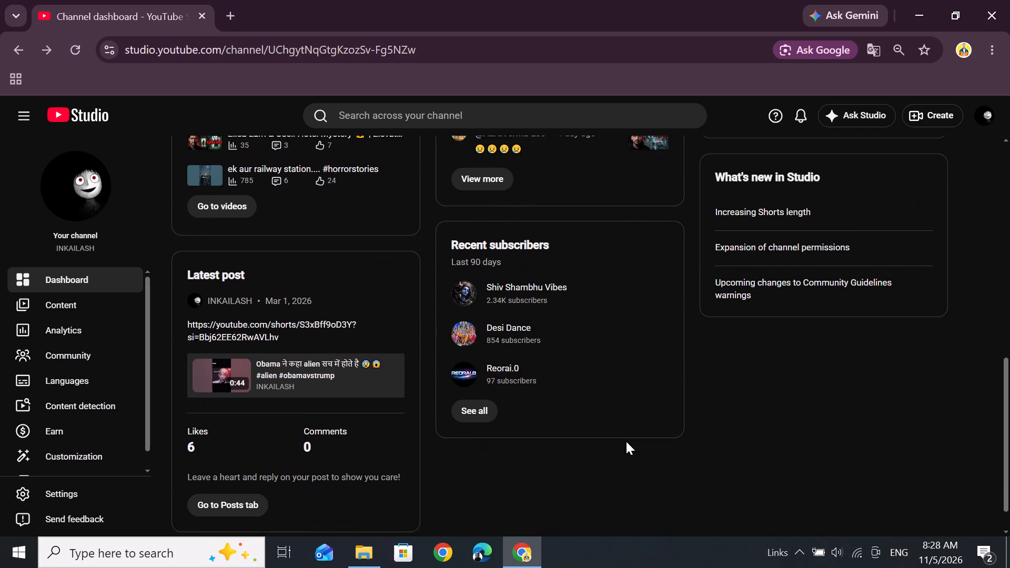
{"action": "scroll", "coordinate": [626, 439], "scroll_direction": "up", "scroll_amount": 10}
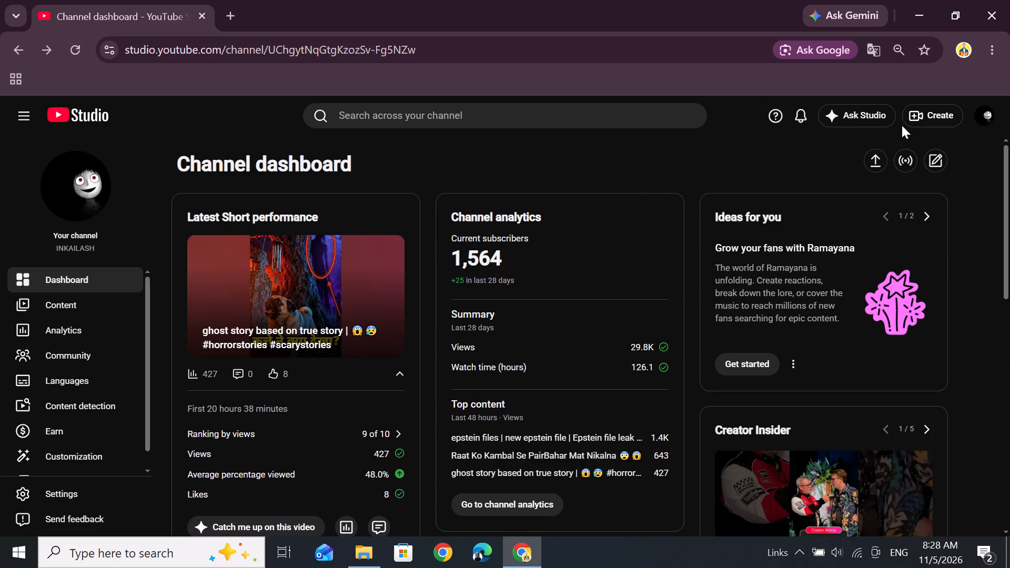
Upload the video "4 Analog Horror Entities That Turn Childhood Nostalgia Into Pure Terror" from the inkailash folder in Videos.
{"action": "left_click", "coordinate": [928, 119]}
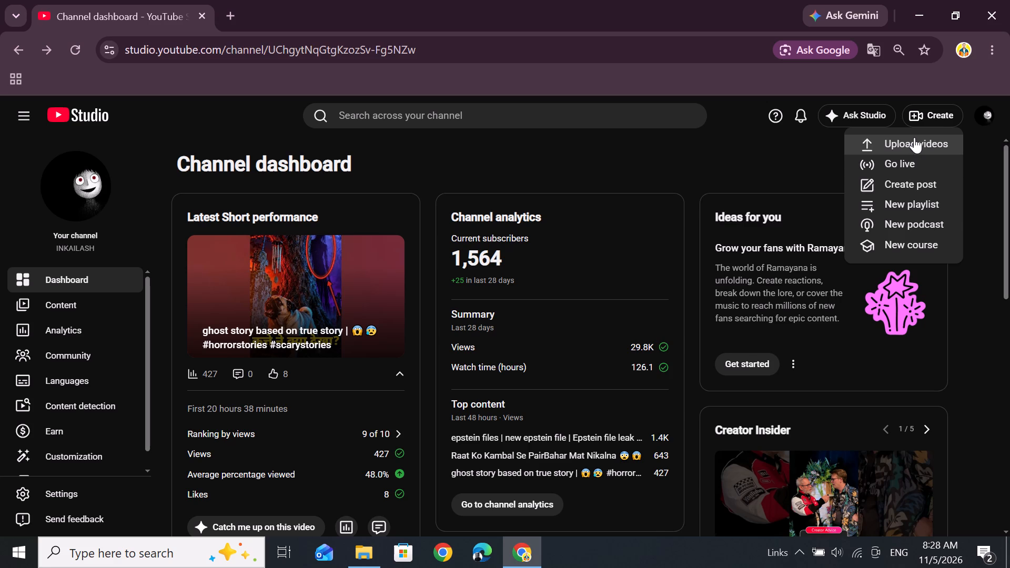
{"action": "left_click", "coordinate": [914, 137]}
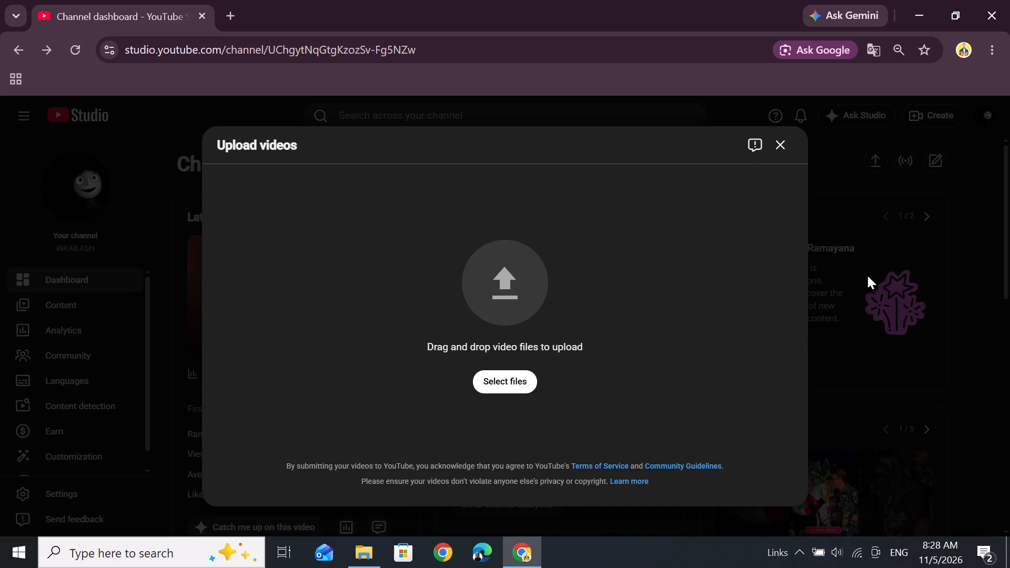
{"action": "left_click", "coordinate": [514, 382]}
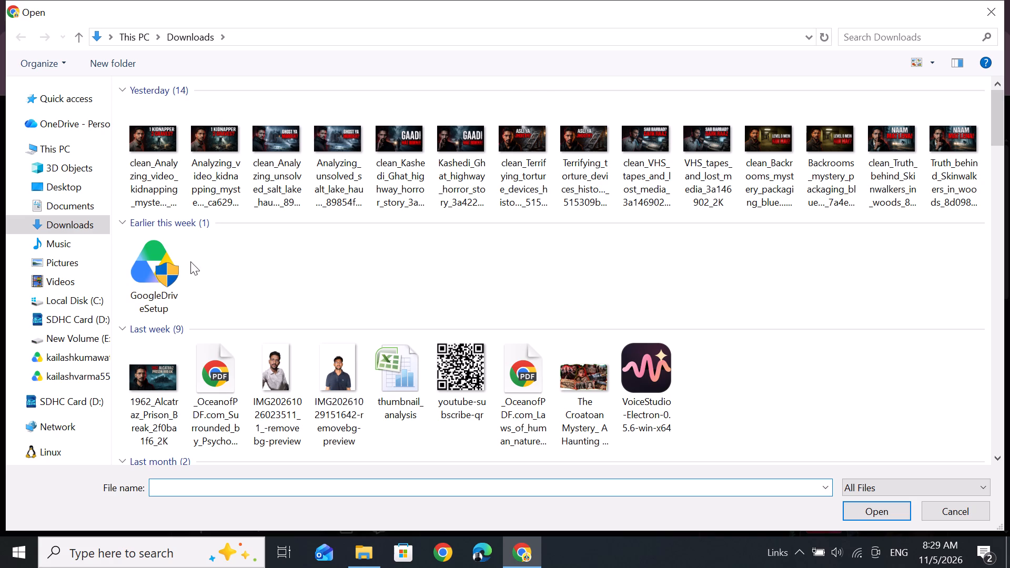
{"action": "left_click", "coordinate": [69, 282]}
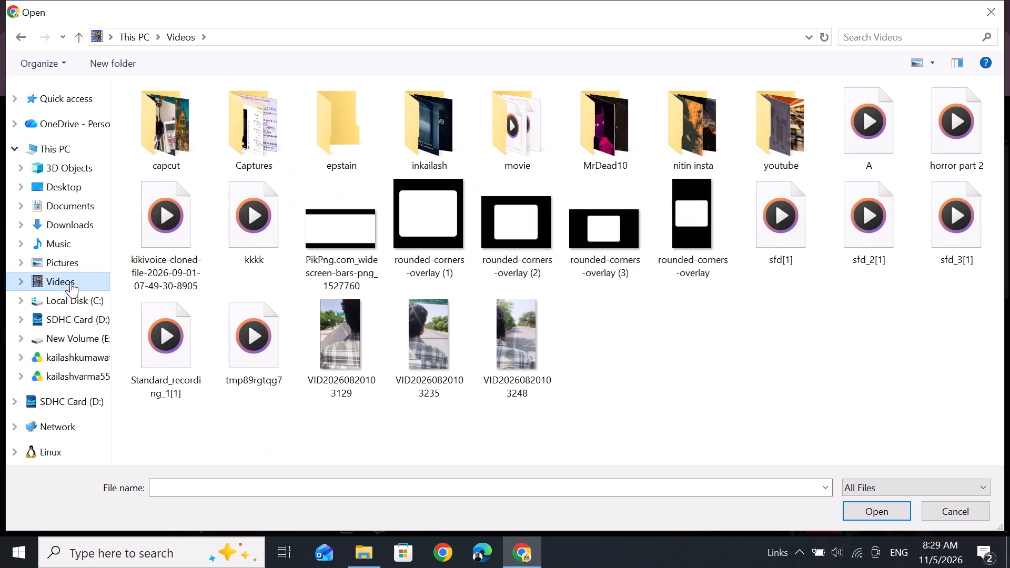
{"action": "double_click", "coordinate": [415, 129]}
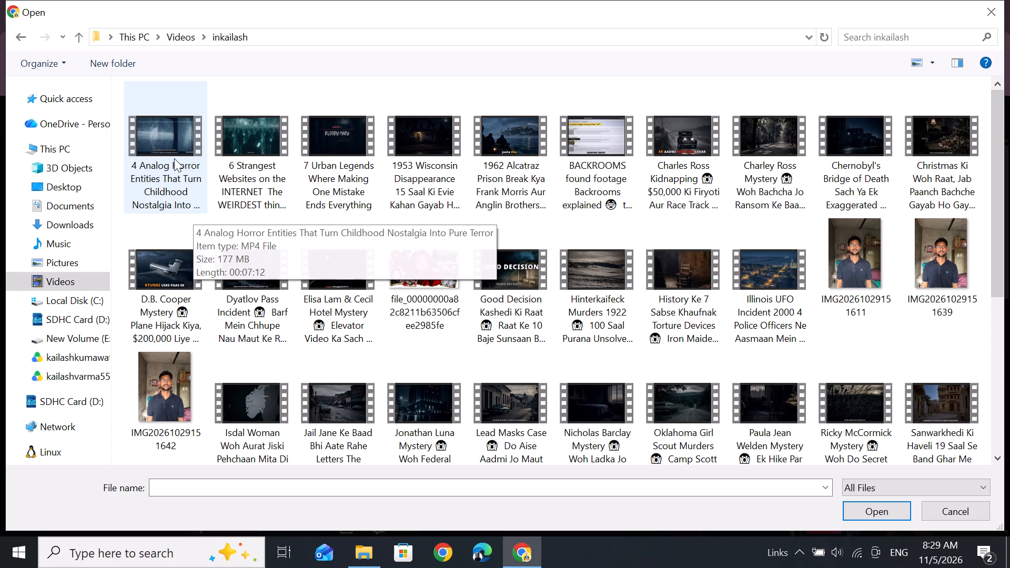
{"action": "left_click", "coordinate": [175, 158]}
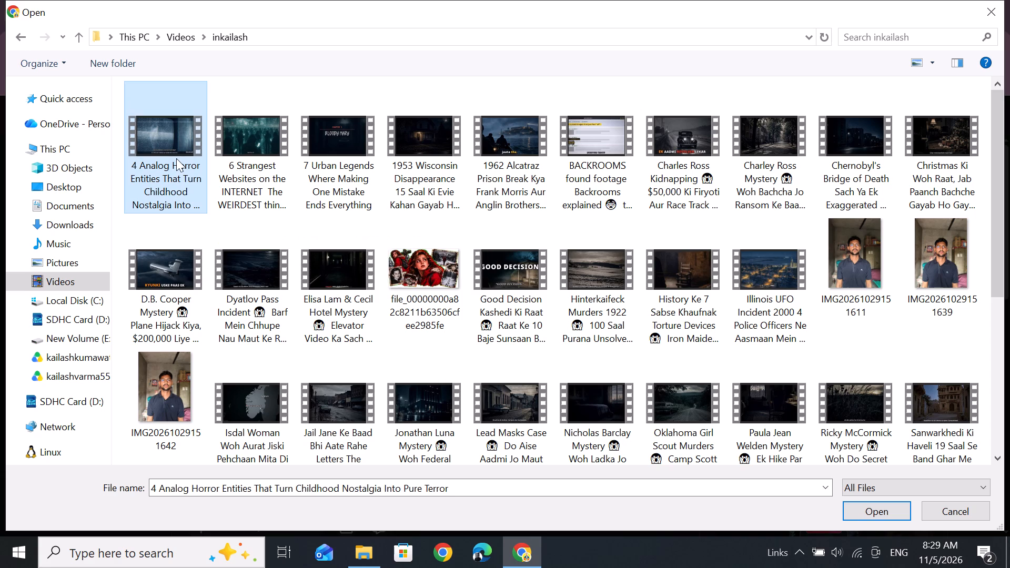
{"action": "left_click", "coordinate": [887, 509]}
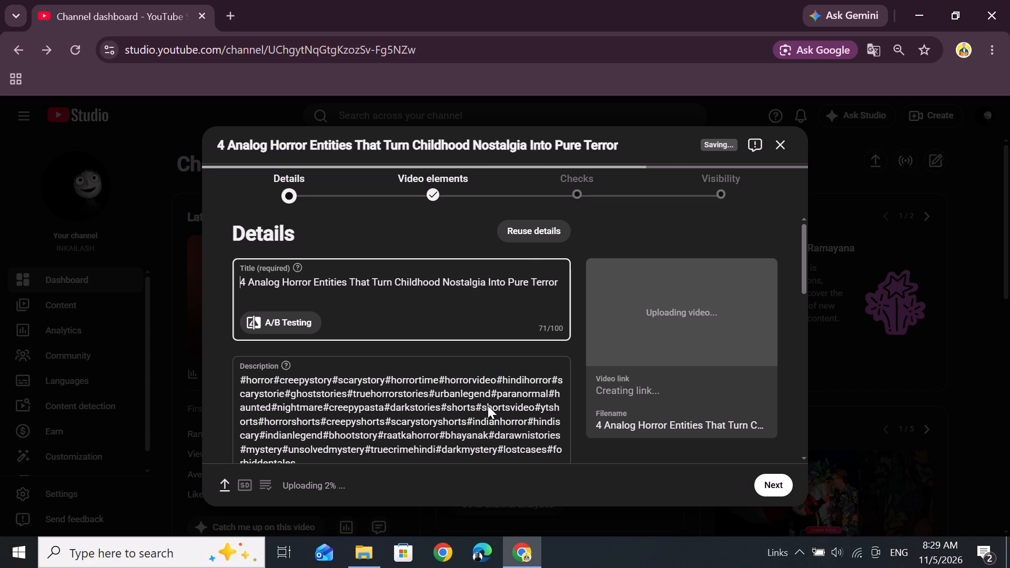
Clear the entire prefilled description of the analog horror video.
{"action": "scroll", "coordinate": [447, 413], "scroll_direction": "down", "scroll_amount": 1}
{"action": "left_click_drag", "start_coordinate": [326, 433], "coordinate": [239, 326]}
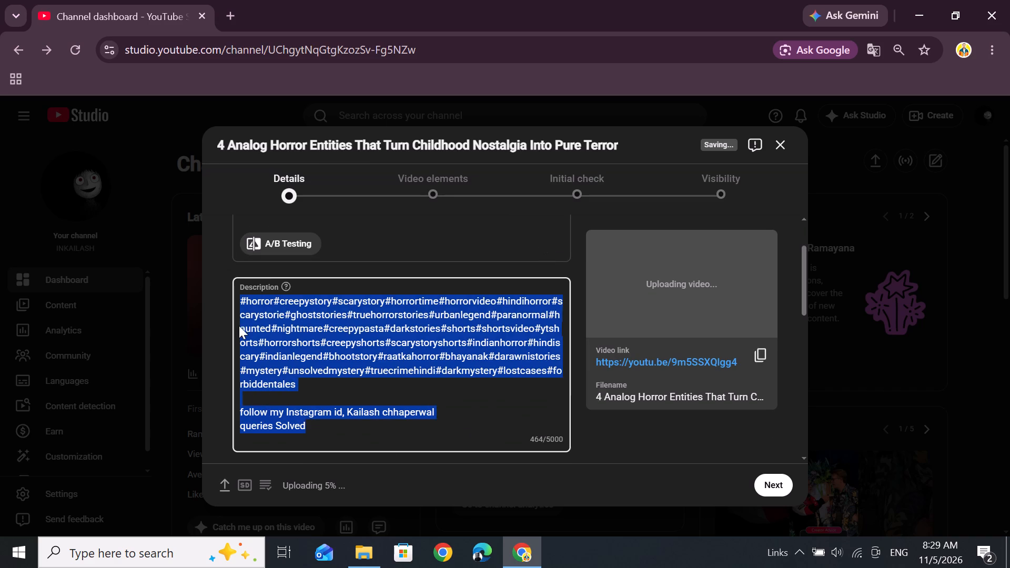
{"action": "left_click_drag", "start_coordinate": [239, 326], "coordinate": [240, 320]}
{"action": "key", "text": "BackSpace"}
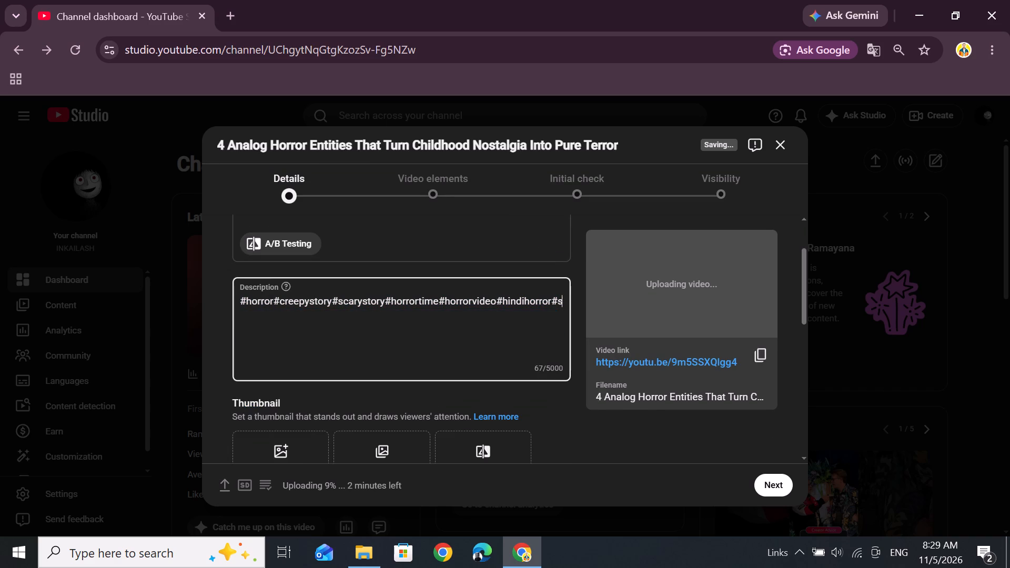
{"action": "key", "text": "ctrl+a"}
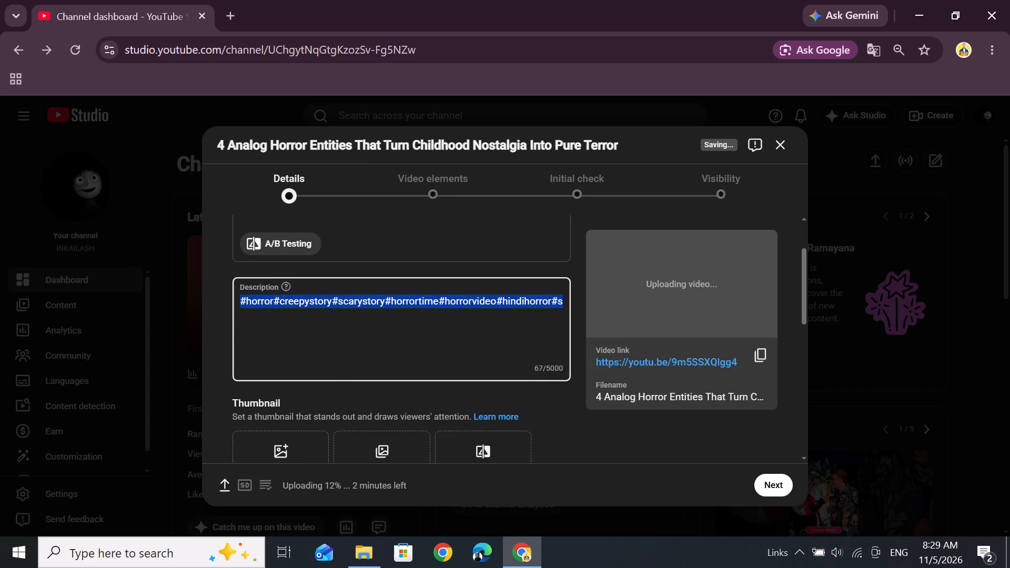
{"action": "key", "text": "ctrl+x"}
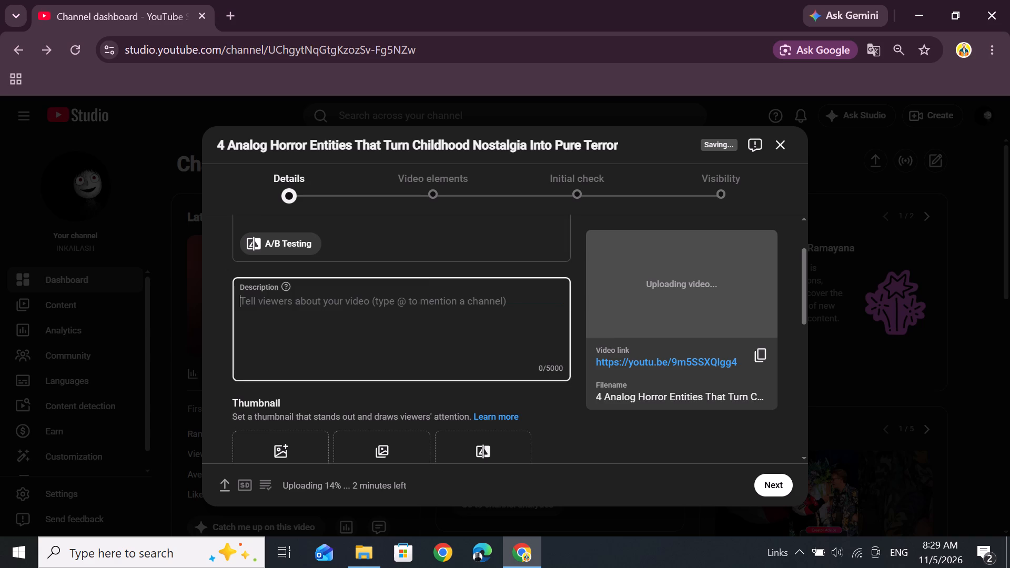
Set the analog horror video's visibility to Unlisted, save it and dismiss the upload notice.
{"action": "scroll", "coordinate": [457, 346], "scroll_direction": "up", "scroll_amount": 2}
{"action": "left_click", "coordinate": [709, 183]}
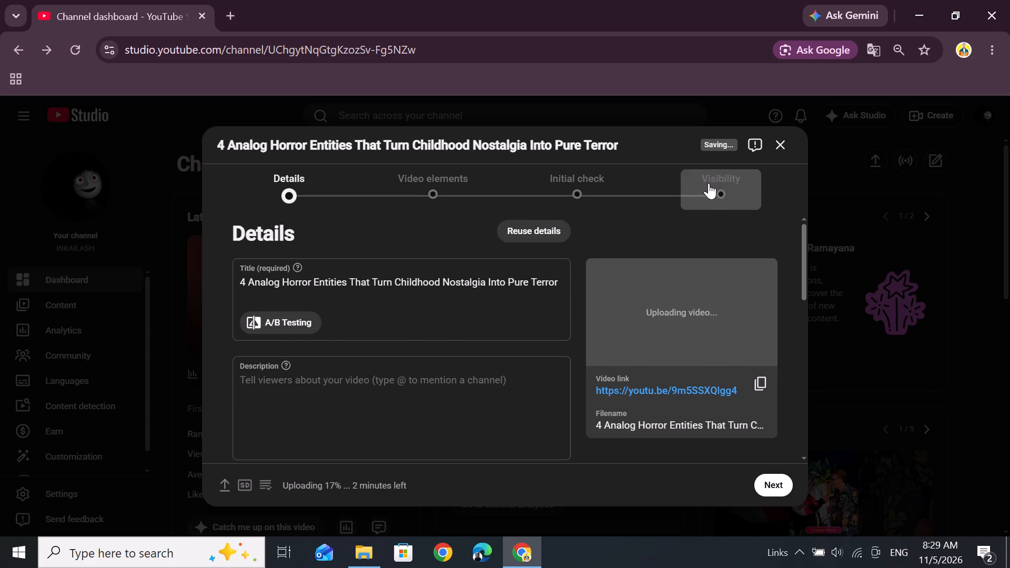
{"action": "left_click", "coordinate": [276, 359]}
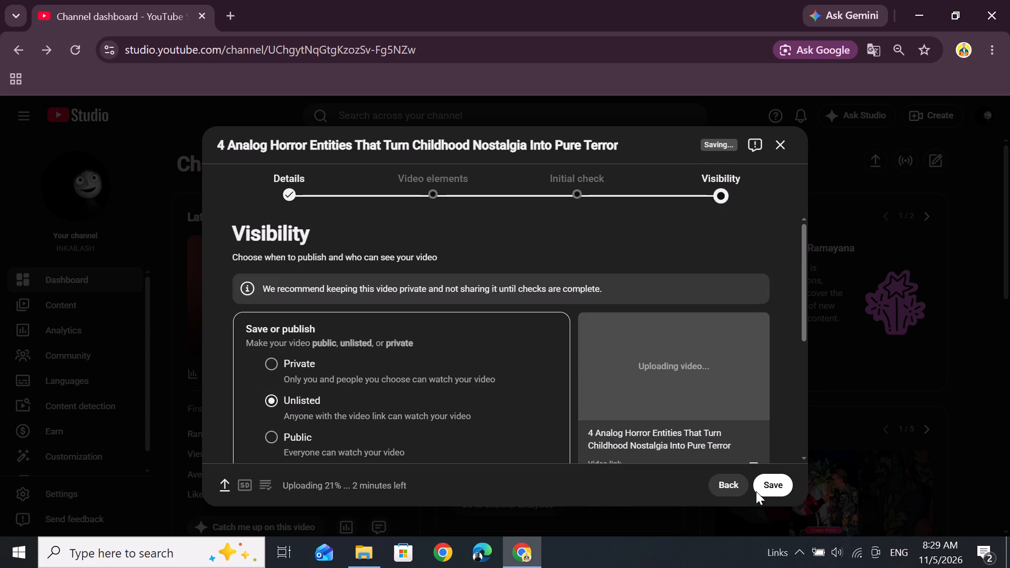
{"action": "left_click", "coordinate": [773, 481]}
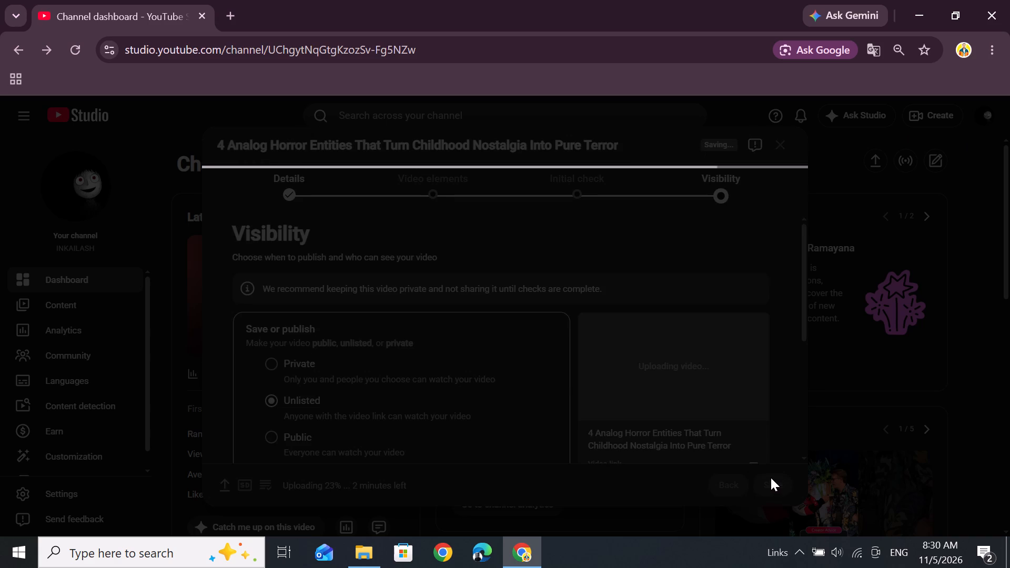
{"action": "left_click", "coordinate": [539, 359]}
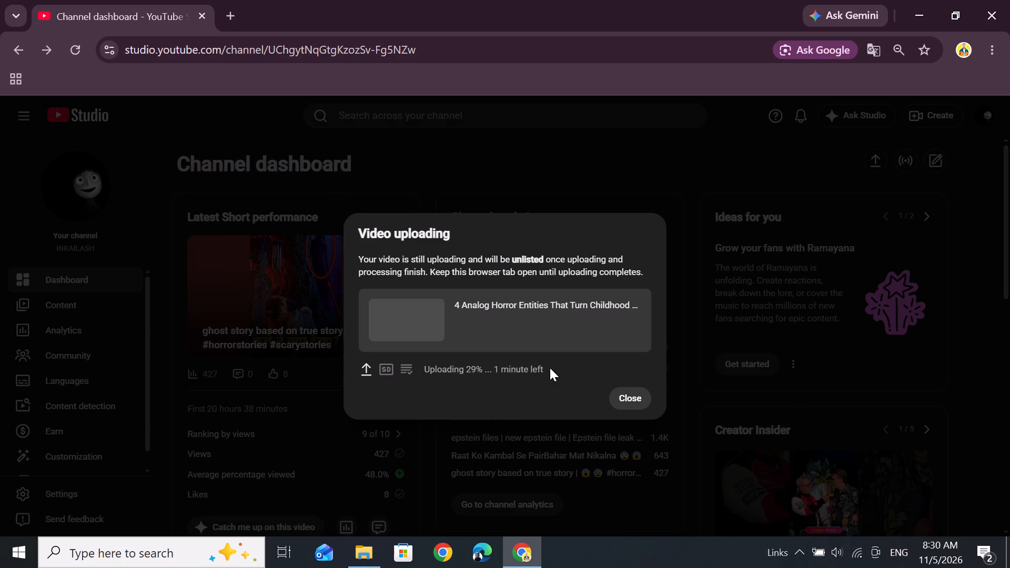
{"action": "left_click", "coordinate": [631, 407]}
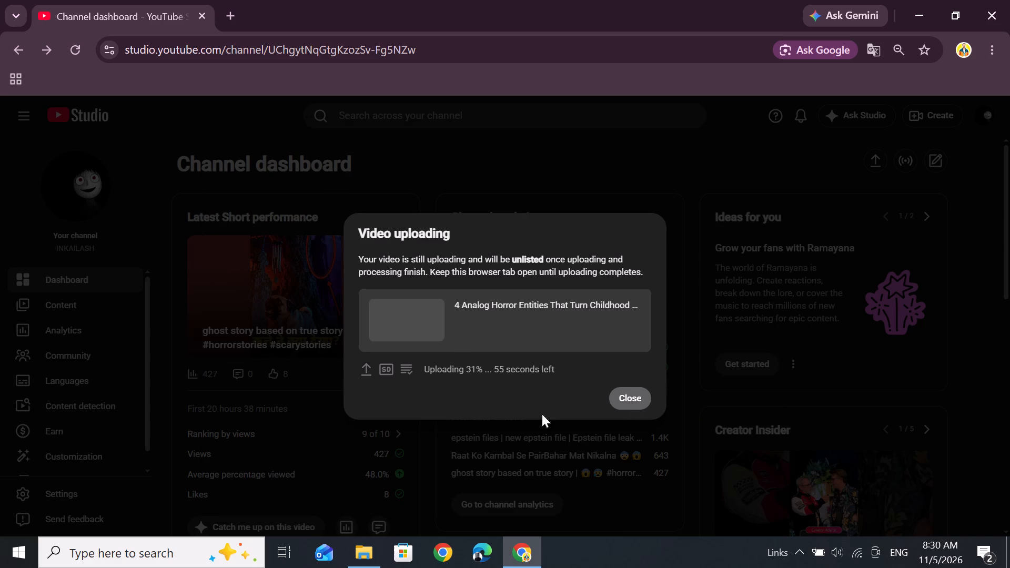
Preview the video "7 Urban Legends Where Making One Mistake Ends Everything" from the inkailash folder and start uploading it.
{"action": "left_click", "coordinate": [926, 114]}
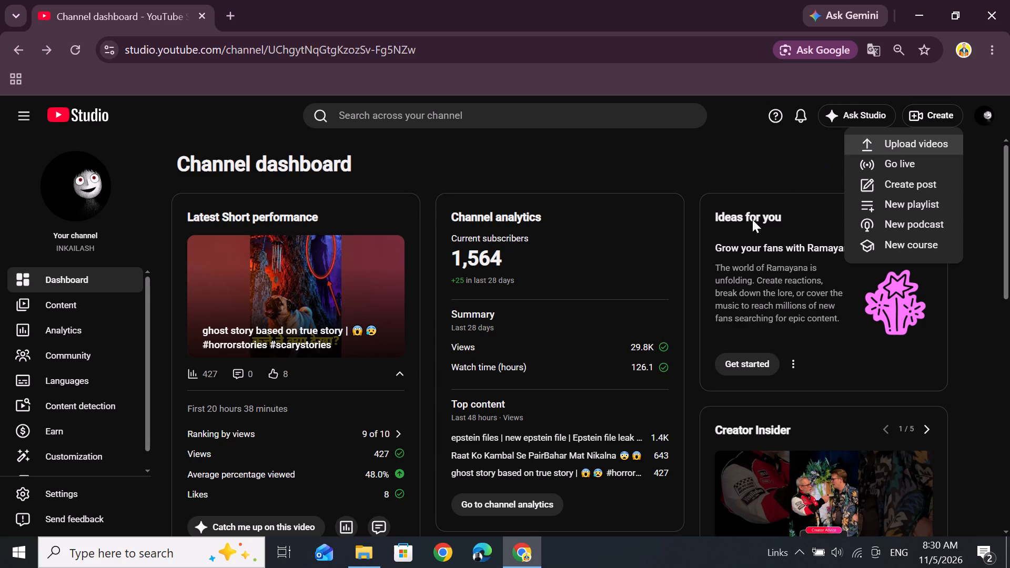
{"action": "left_click", "coordinate": [884, 148]}
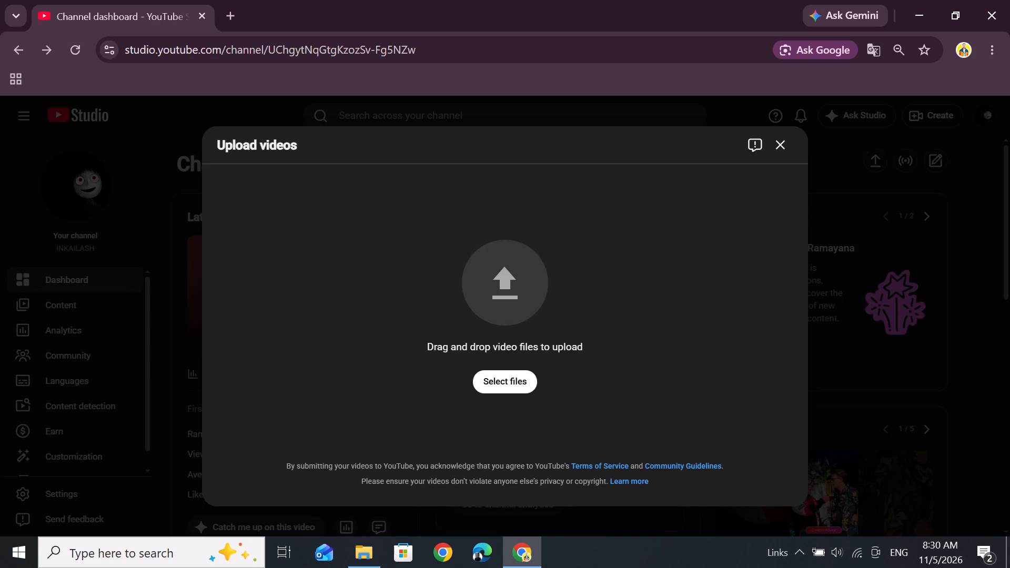
{"action": "left_click", "coordinate": [538, 378]}
{"action": "left_click", "coordinate": [530, 377]}
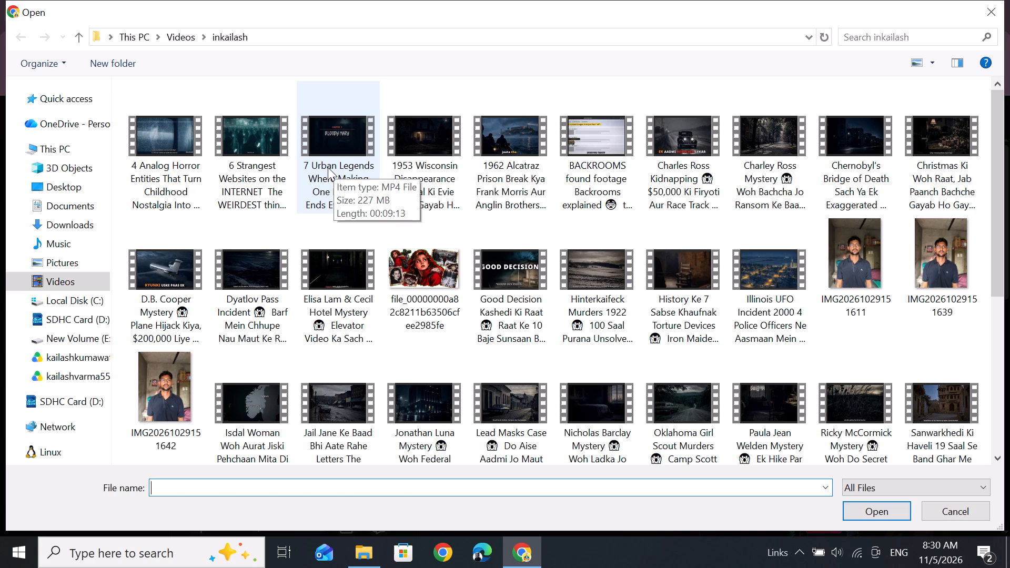
{"action": "right_click", "coordinate": [328, 167]}
{"action": "left_click", "coordinate": [377, 205]}
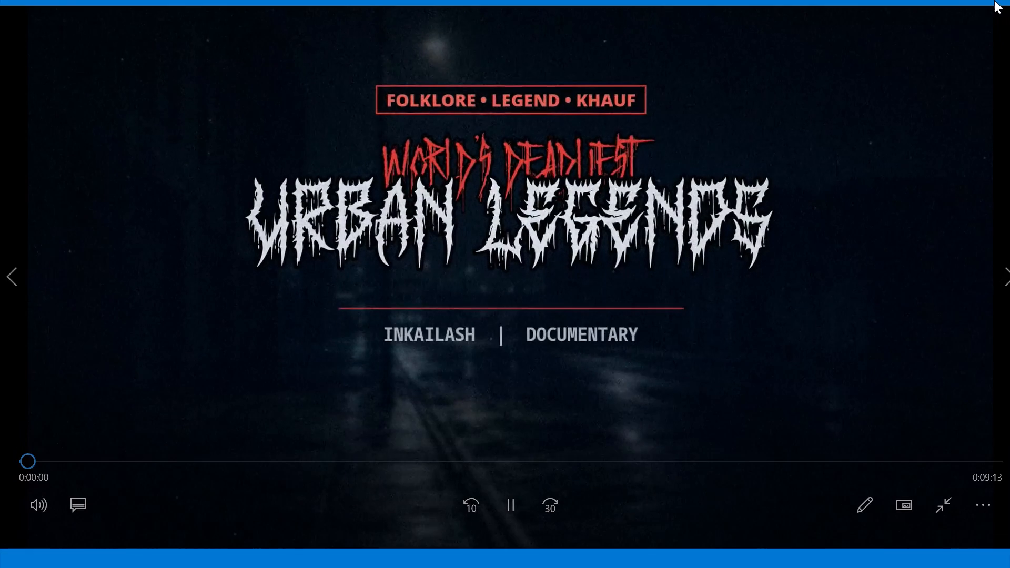
{"action": "left_click", "coordinate": [994, 20]}
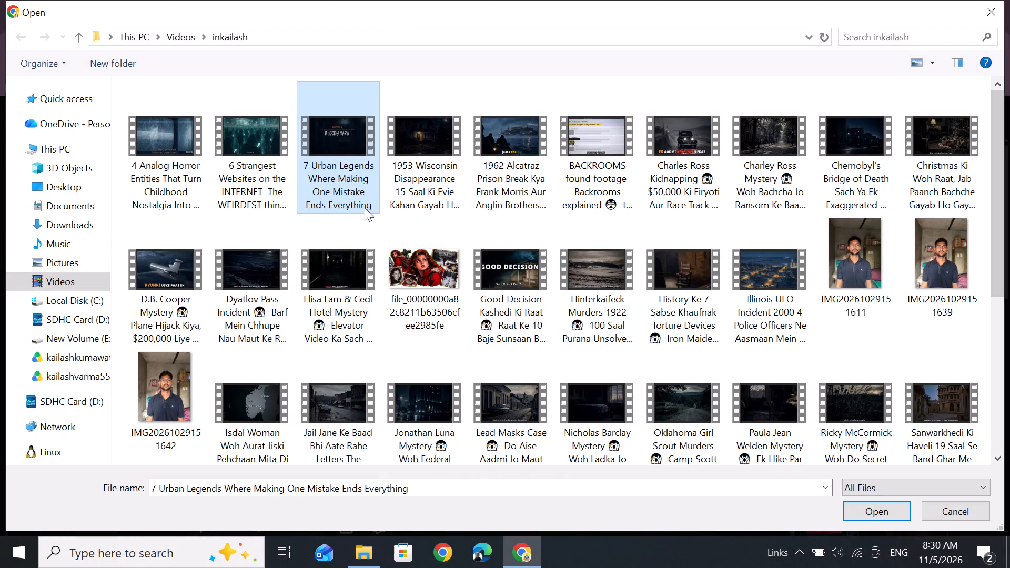
{"action": "left_click", "coordinate": [883, 515]}
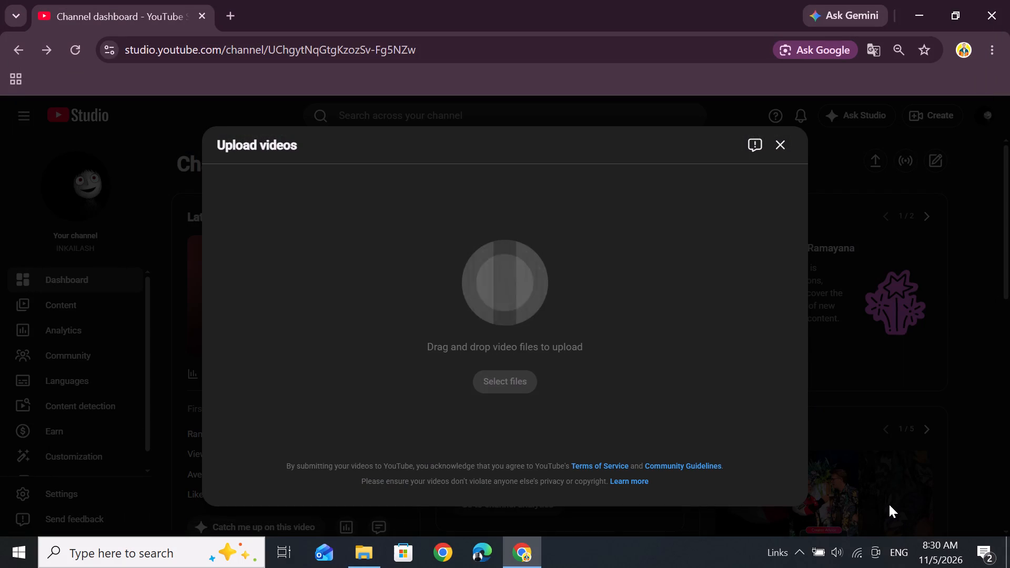
Clear the entire prefilled description of the urban legends video.
{"action": "scroll", "coordinate": [317, 431], "scroll_direction": "up", "scroll_amount": 1}
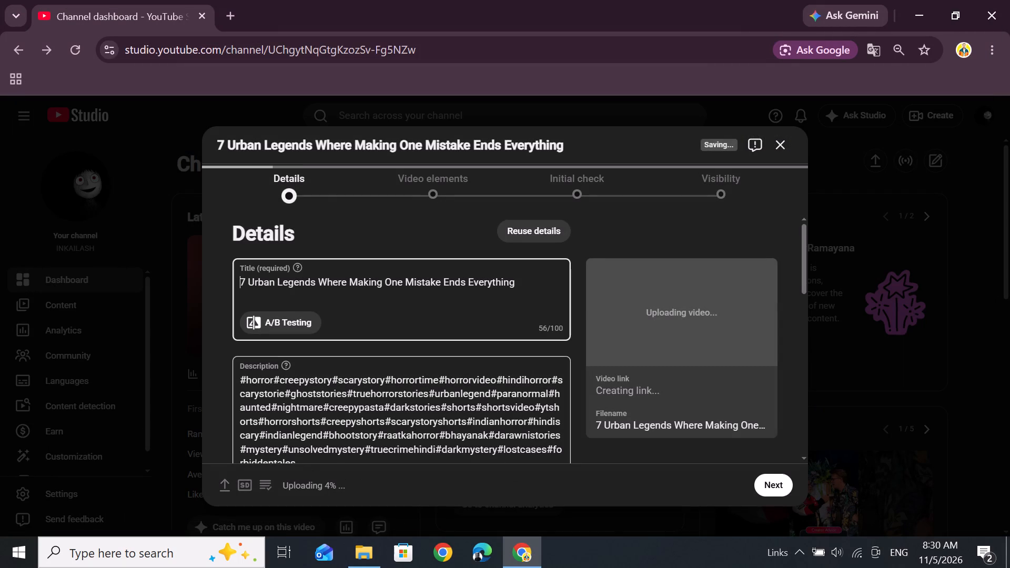
{"action": "scroll", "coordinate": [317, 424], "scroll_direction": "down", "scroll_amount": 1}
{"action": "left_click", "coordinate": [318, 388]}
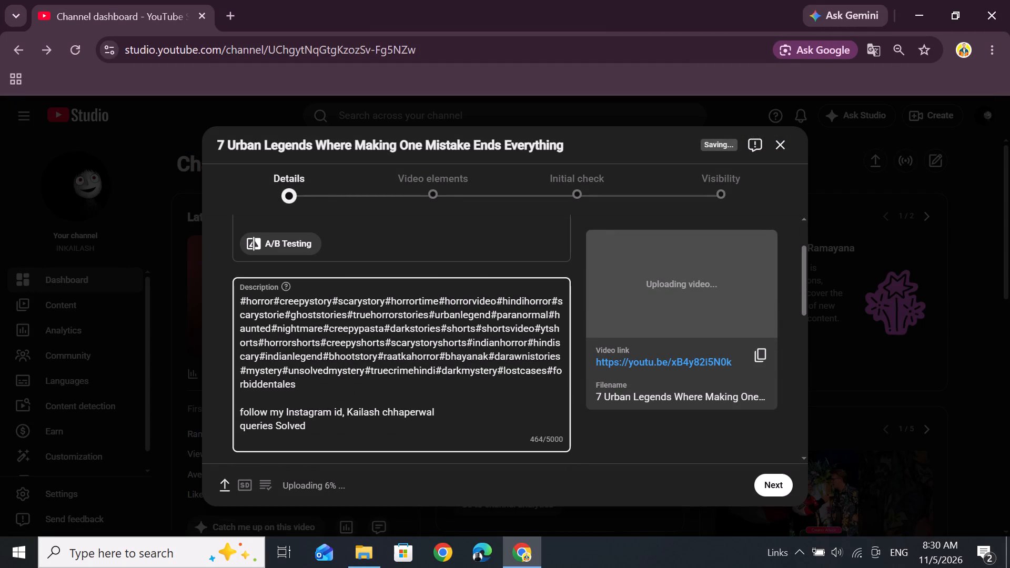
{"action": "key", "text": "ctrl+a"}
{"action": "key", "text": "Delete"}
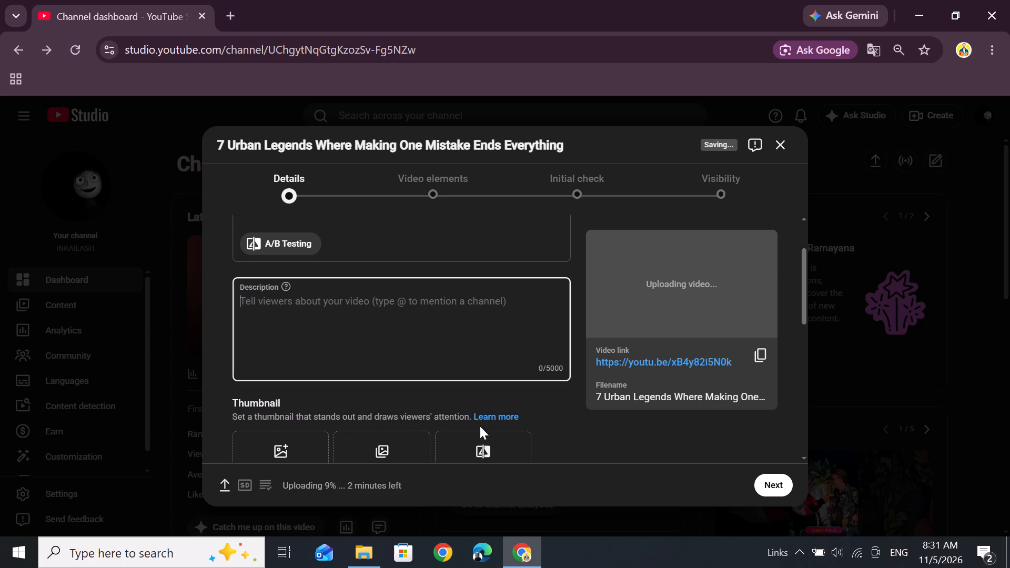
Set the urban legends video's visibility to Unlisted and save it.
{"action": "left_click", "coordinate": [701, 192]}
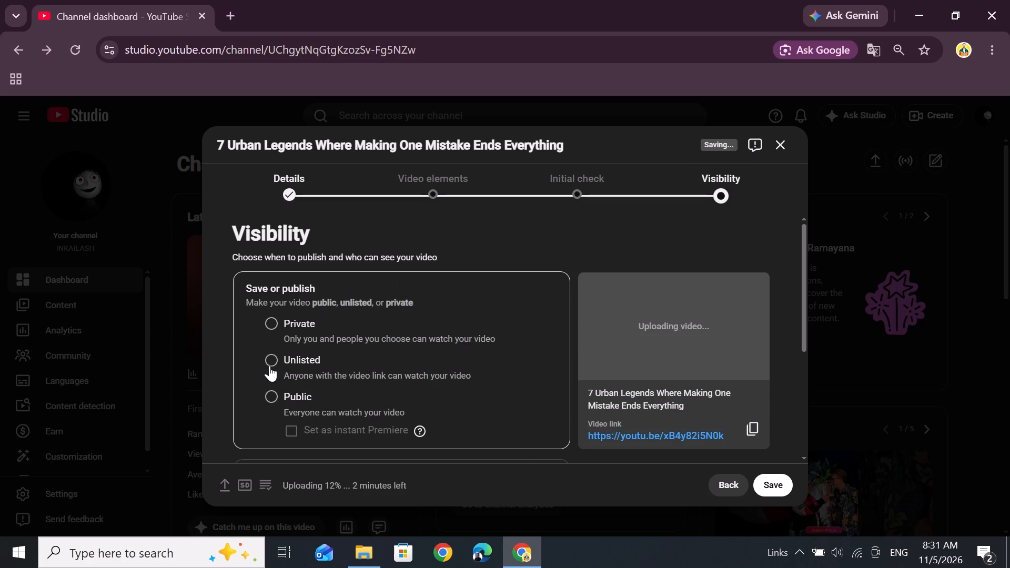
{"action": "left_click", "coordinate": [271, 363]}
{"action": "left_click", "coordinate": [773, 488]}
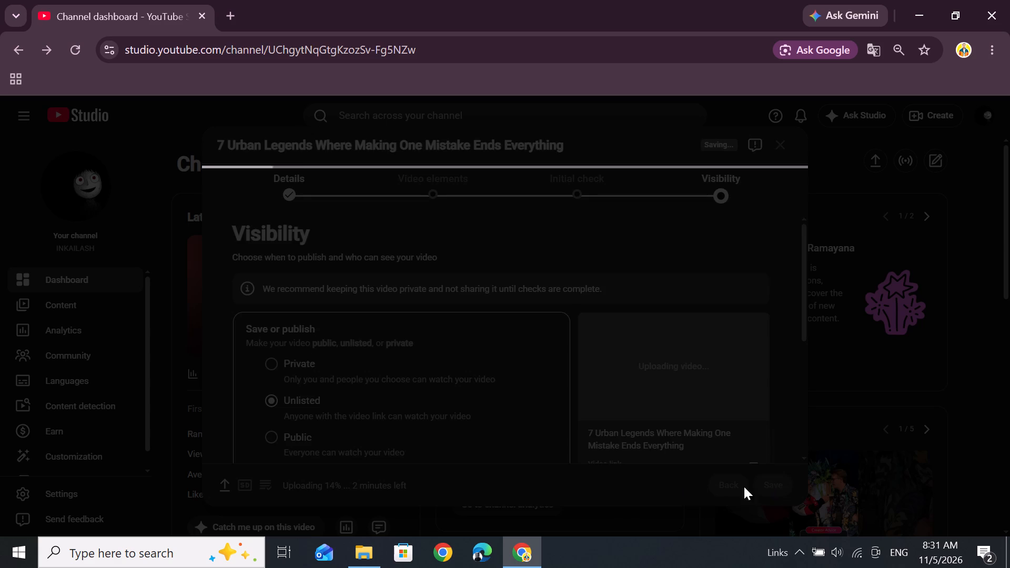
{"action": "left_click", "coordinate": [524, 367]}
Dismiss the upload notice for the urban legends video.
{"action": "left_click", "coordinate": [626, 402]}
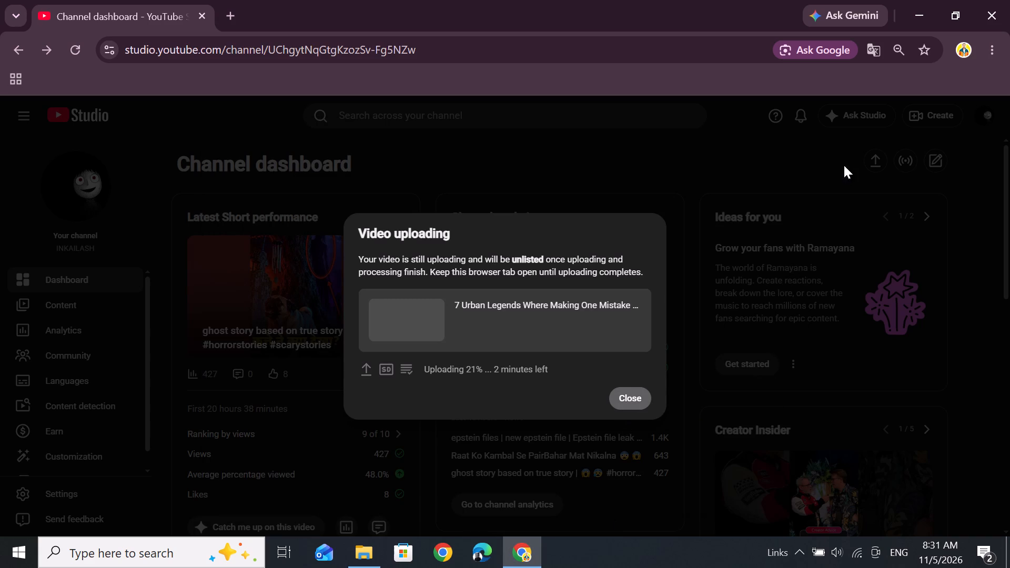
Start uploading the video "Illinois UFO Incident 2000 4 Police Officers Ne Aasmaan Mein Kya Dekha" from the inkailash folder.
{"action": "left_click", "coordinate": [917, 111]}
{"action": "left_click", "coordinate": [896, 147]}
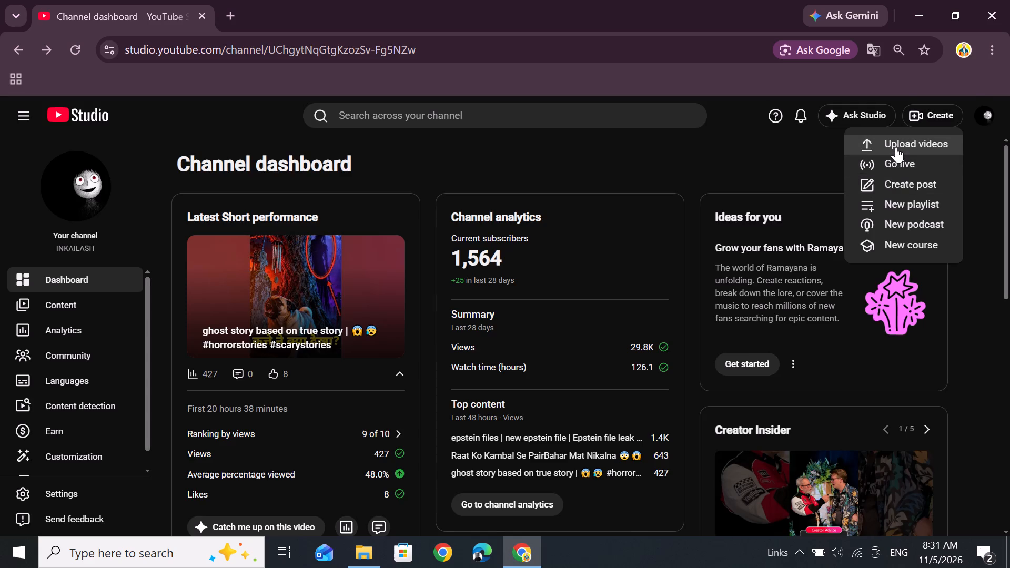
{"action": "left_click", "coordinate": [517, 379]}
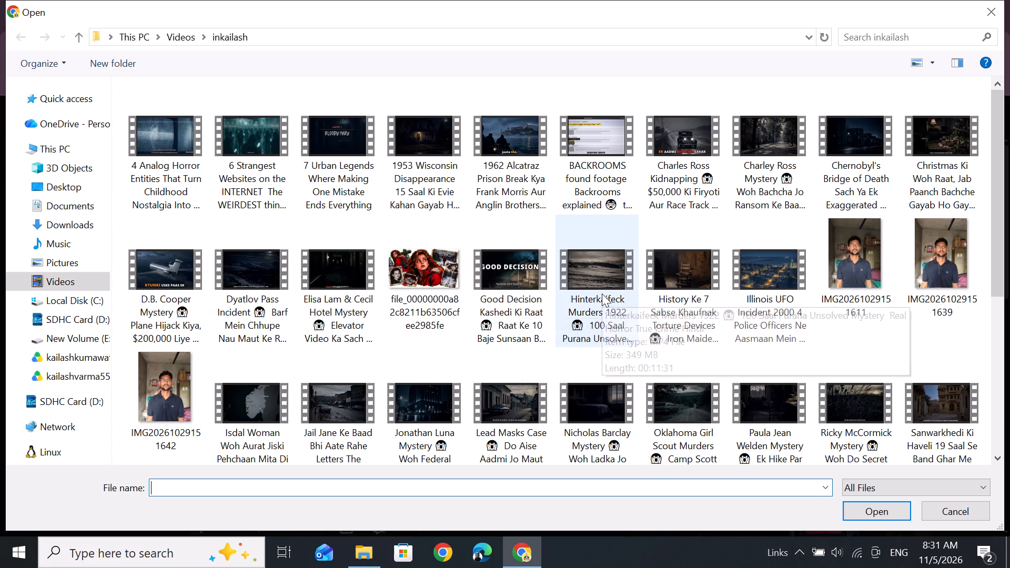
{"action": "left_click", "coordinate": [780, 287]}
{"action": "left_click", "coordinate": [894, 510]}
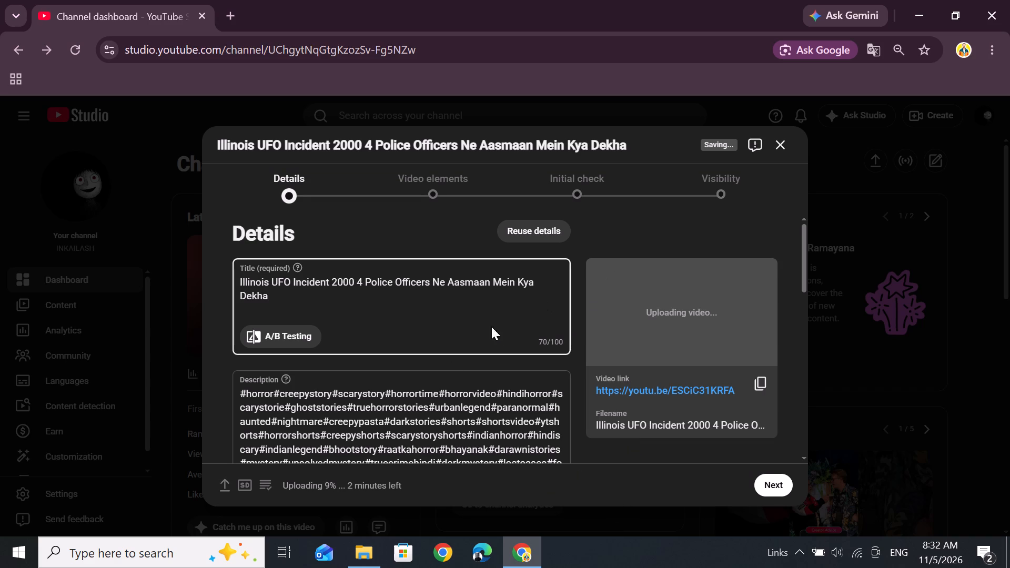
Clear the entire prefilled description of the Illinois UFO video.
{"action": "left_click", "coordinate": [433, 423]}
{"action": "key", "text": "ctrl+a"}
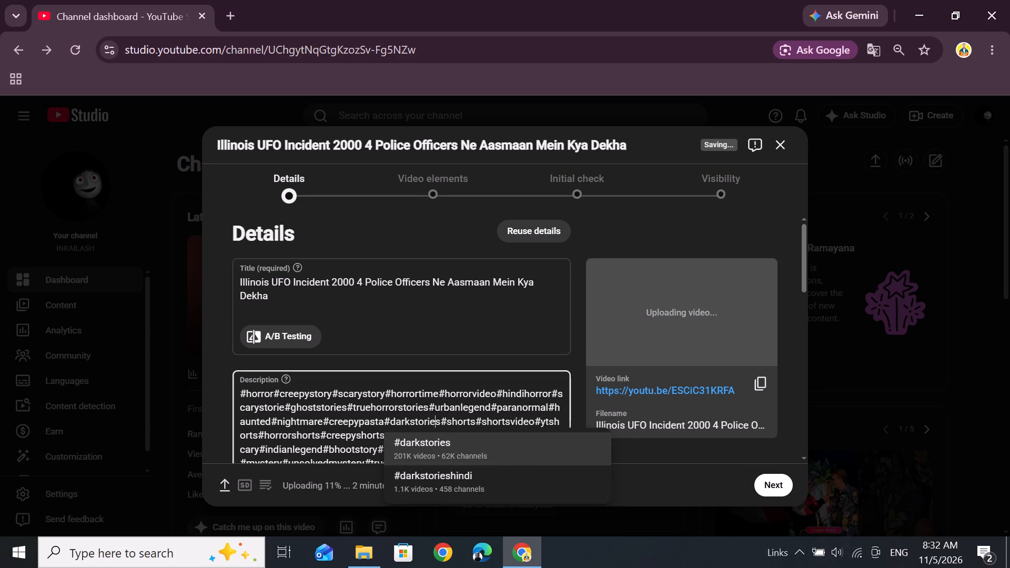
{"action": "key", "text": "Delete"}
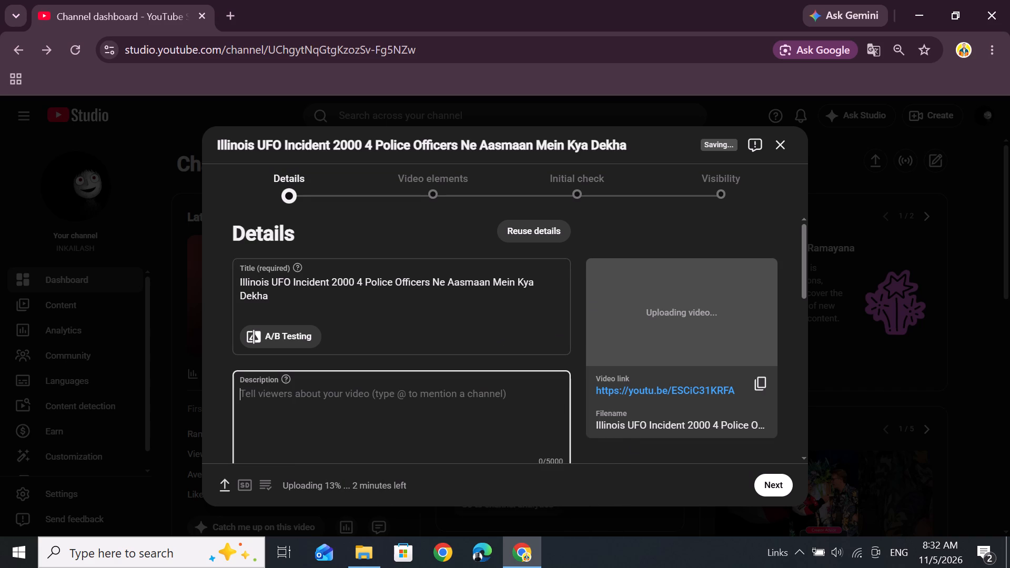
Set the Illinois UFO video's visibility to Unlisted, publish it without waiting for the checks and dismiss the upload notice.
{"action": "left_click", "coordinate": [729, 204]}
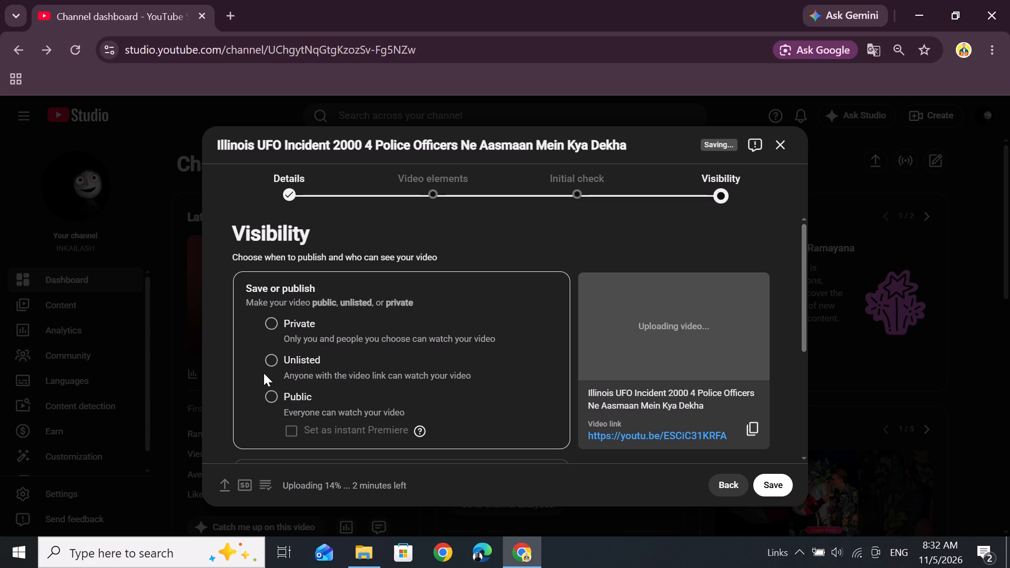
{"action": "left_click", "coordinate": [268, 365]}
{"action": "left_click", "coordinate": [758, 483]}
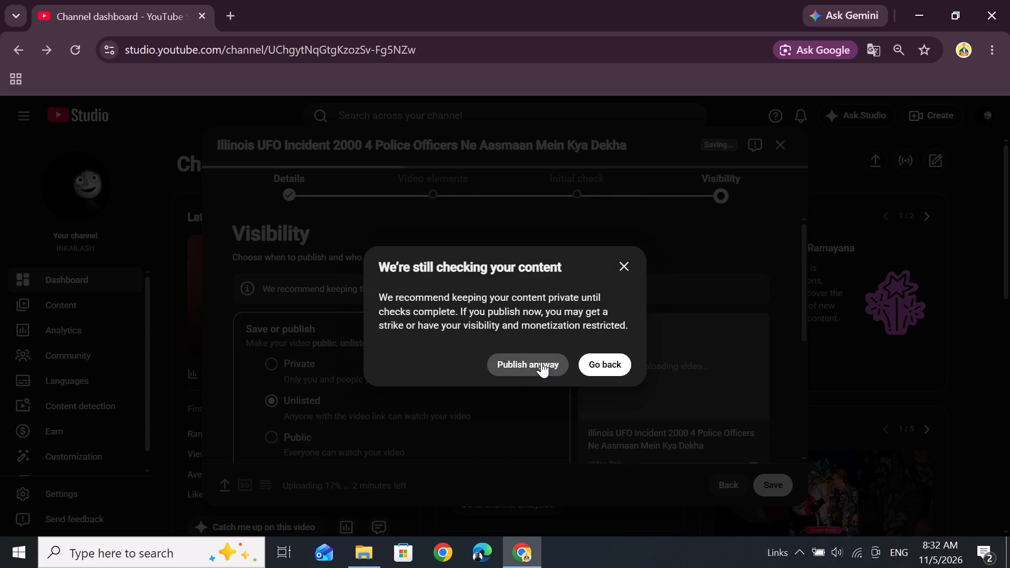
{"action": "left_click", "coordinate": [540, 362]}
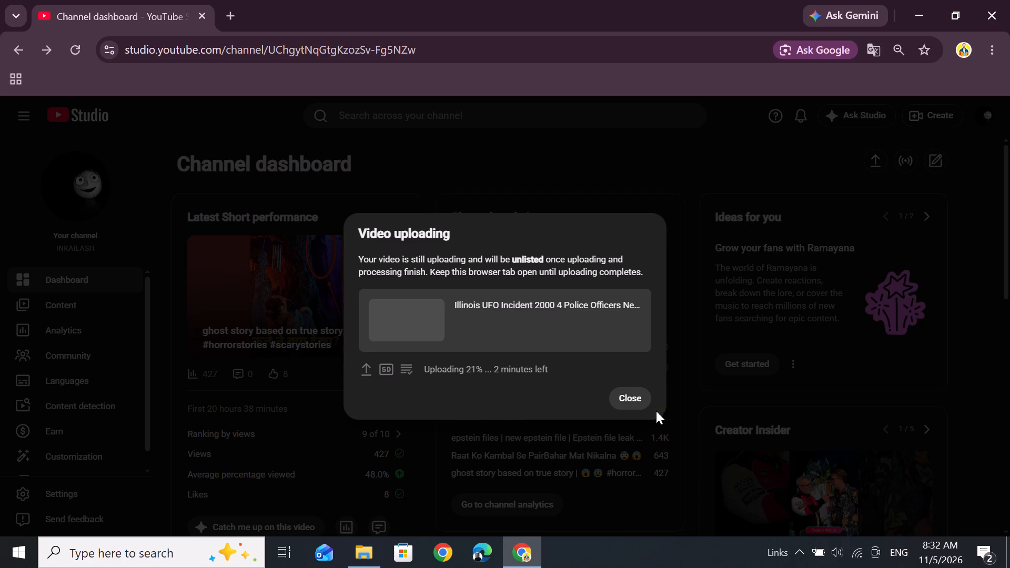
{"action": "left_click", "coordinate": [643, 401]}
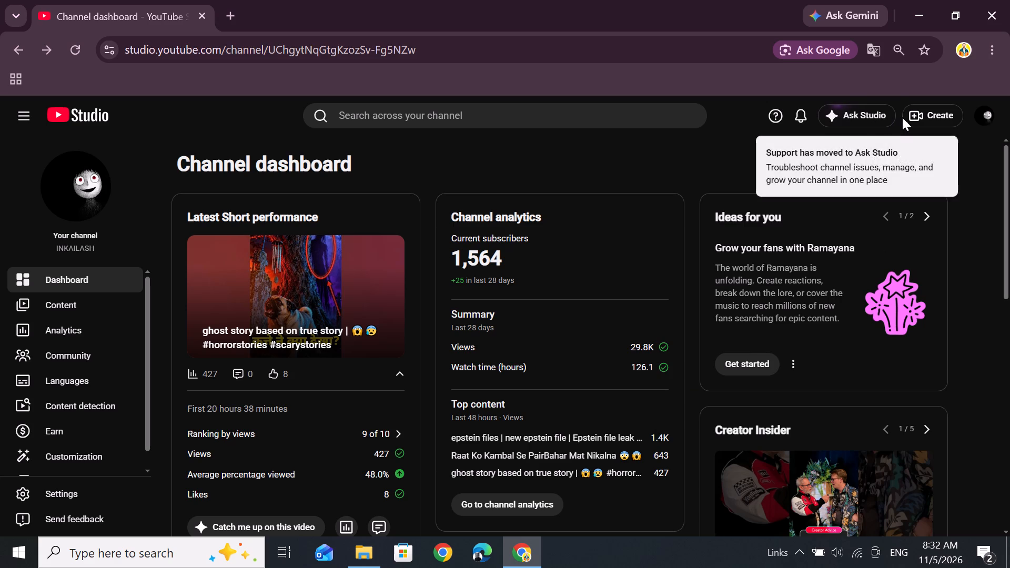
Start another video upload and browse the inkailash folder for the next horror video to add.
{"action": "left_click", "coordinate": [915, 113]}
{"action": "left_click", "coordinate": [908, 146]}
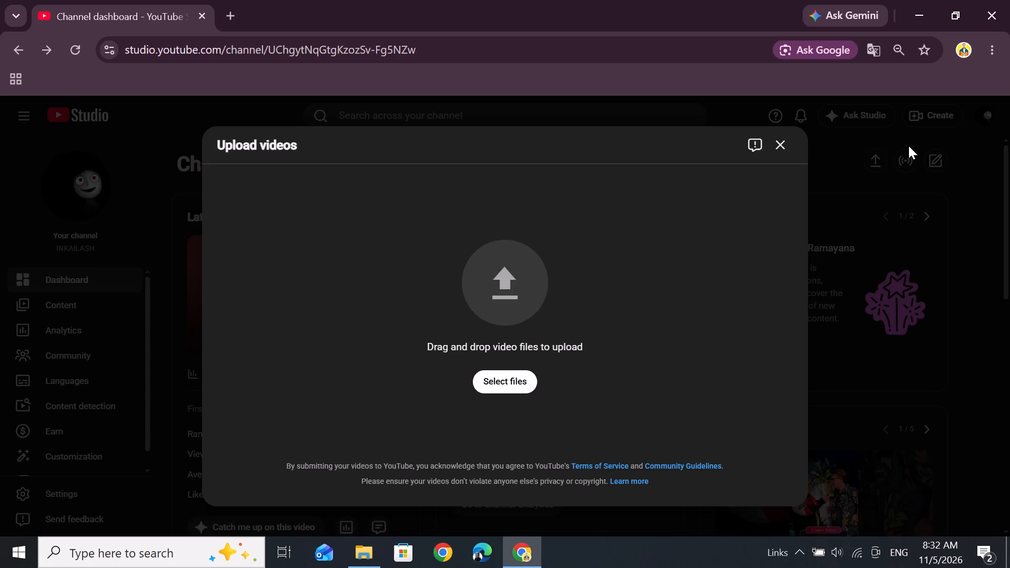
{"action": "left_click", "coordinate": [492, 387]}
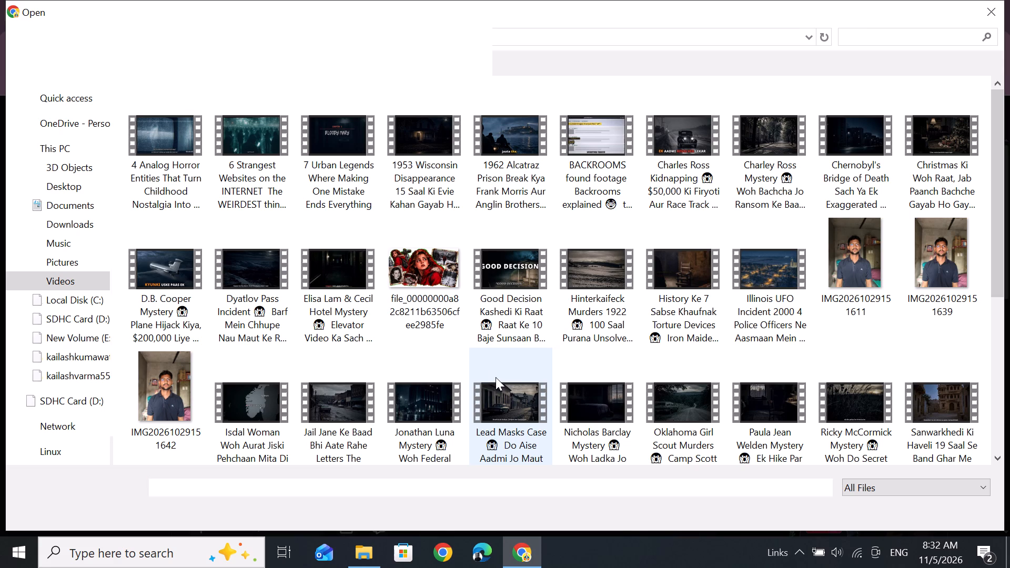
{"action": "scroll", "coordinate": [477, 363], "scroll_direction": "down", "scroll_amount": 1}
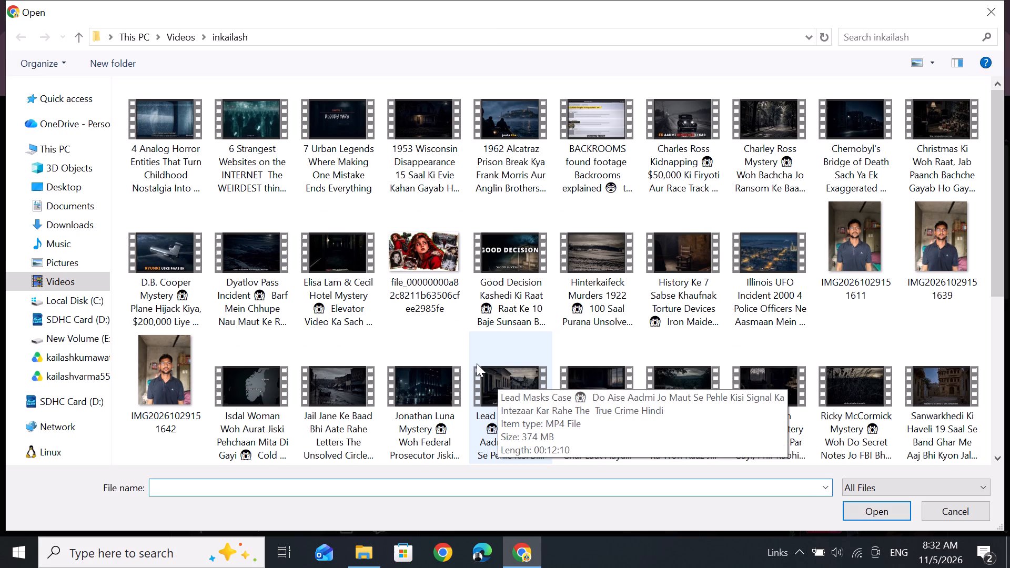
{"action": "scroll", "coordinate": [476, 362], "scroll_direction": "down", "scroll_amount": 1}
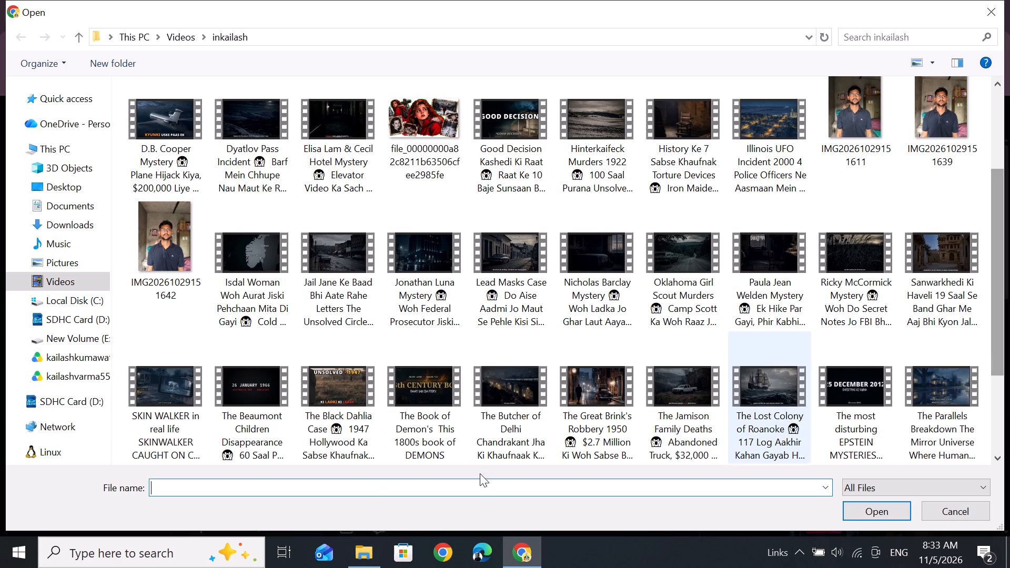
{"action": "scroll", "coordinate": [198, 447], "scroll_direction": "down", "scroll_amount": 1}
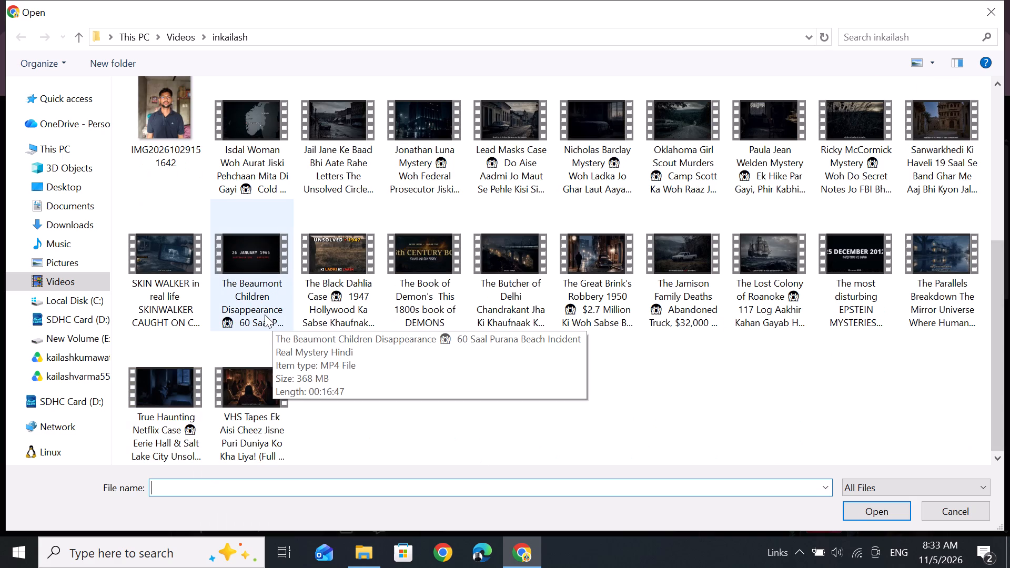
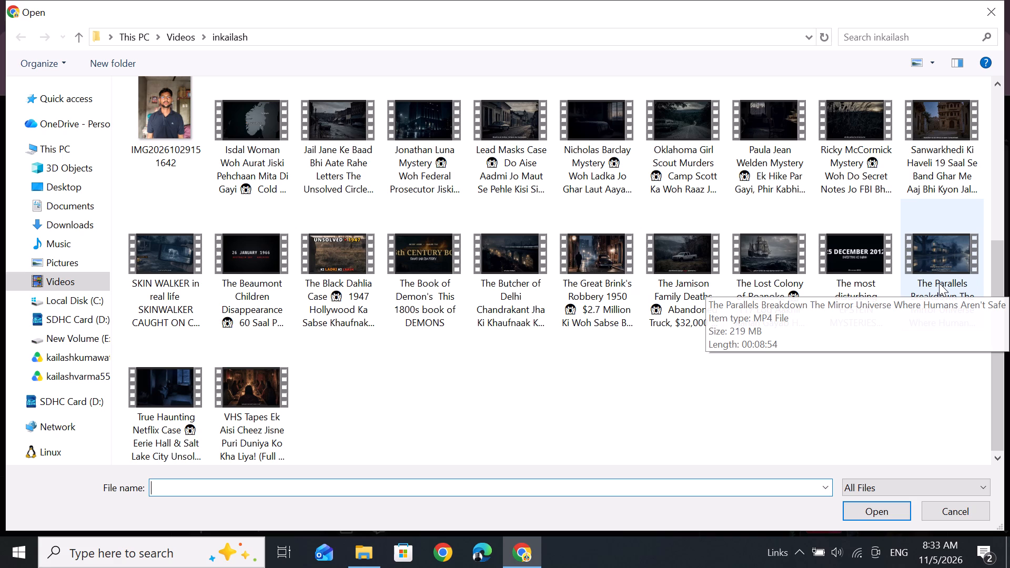
Start uploading the video "The Parallels Breakdown The Mirror Universe Where Humans Aren't Safe" from the inkailash folder.
{"action": "left_click", "coordinate": [939, 283]}
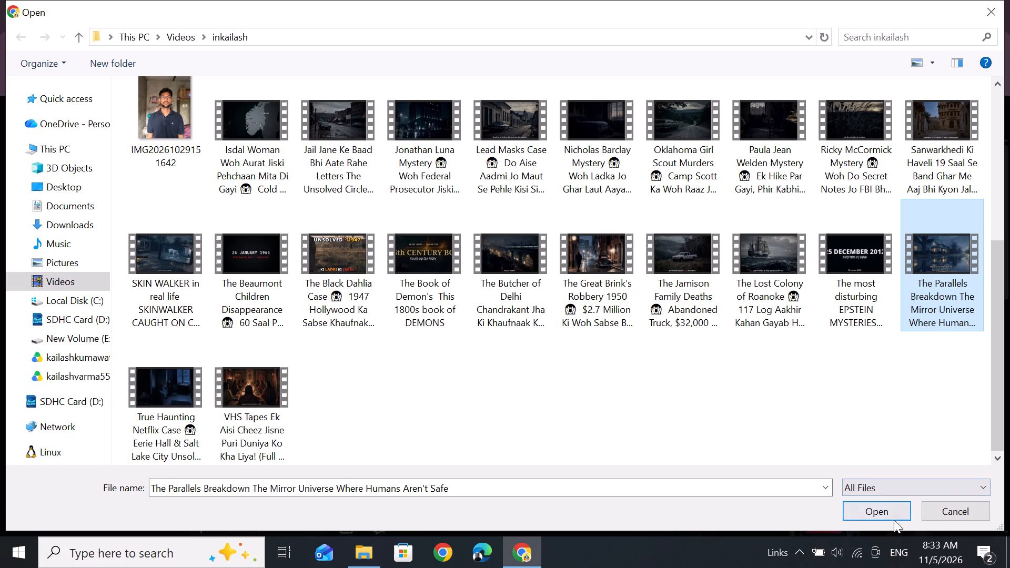
{"action": "left_click", "coordinate": [888, 512]}
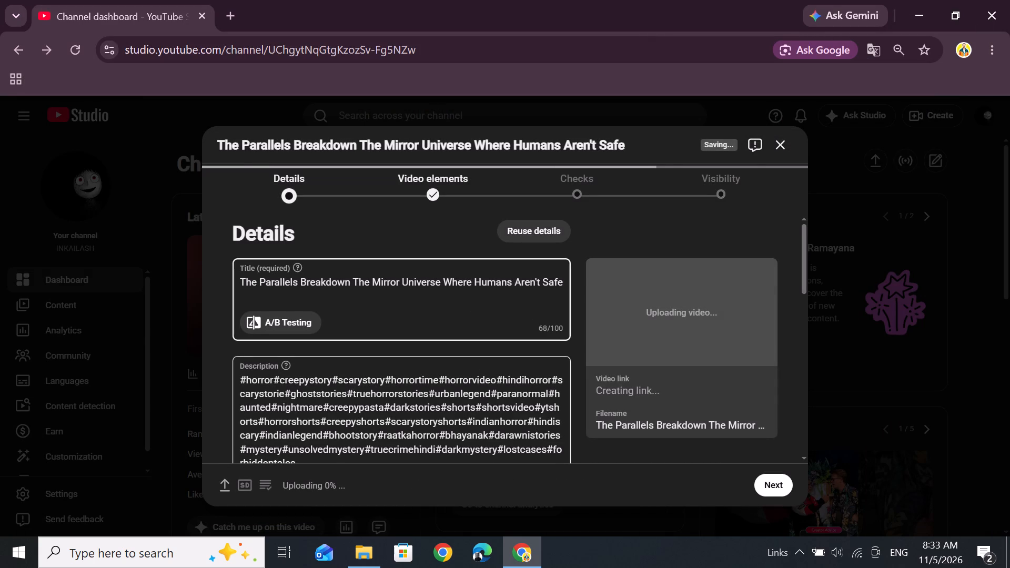
Set the Parallels Breakdown video's visibility to Unlisted.
{"action": "left_click", "coordinate": [704, 201]}
{"action": "left_click", "coordinate": [267, 363]}
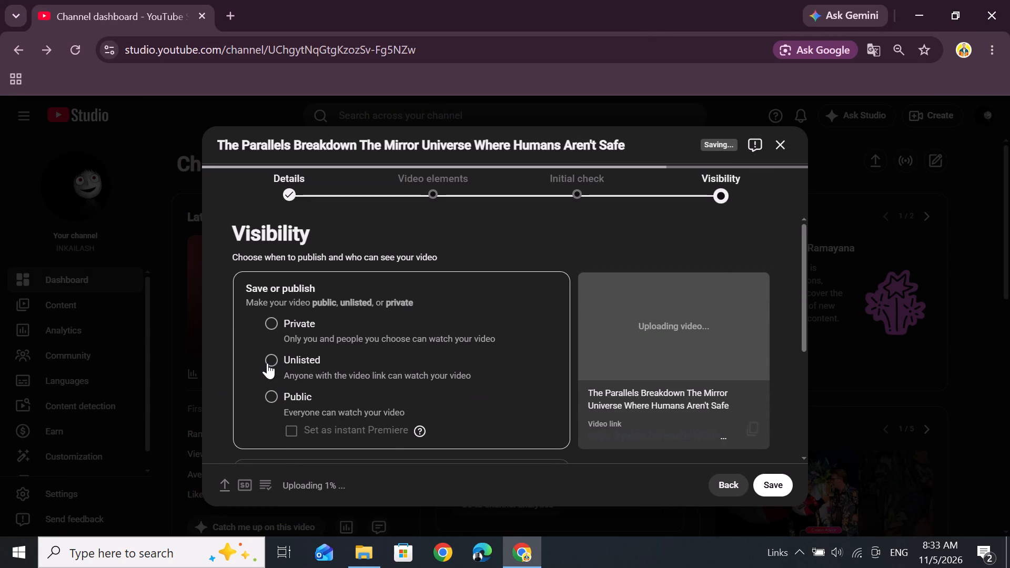
Return to the Parallels Breakdown video's details and clear its entire prefilled description.
{"action": "left_click", "coordinate": [277, 207]}
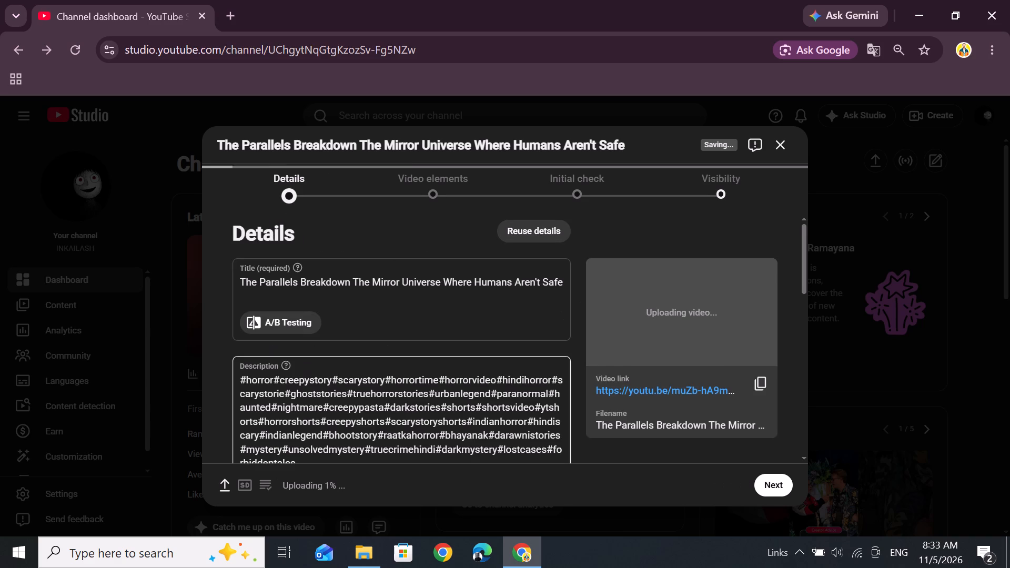
{"action": "left_click", "coordinate": [304, 429]}
{"action": "key", "text": "ctrl+a"}
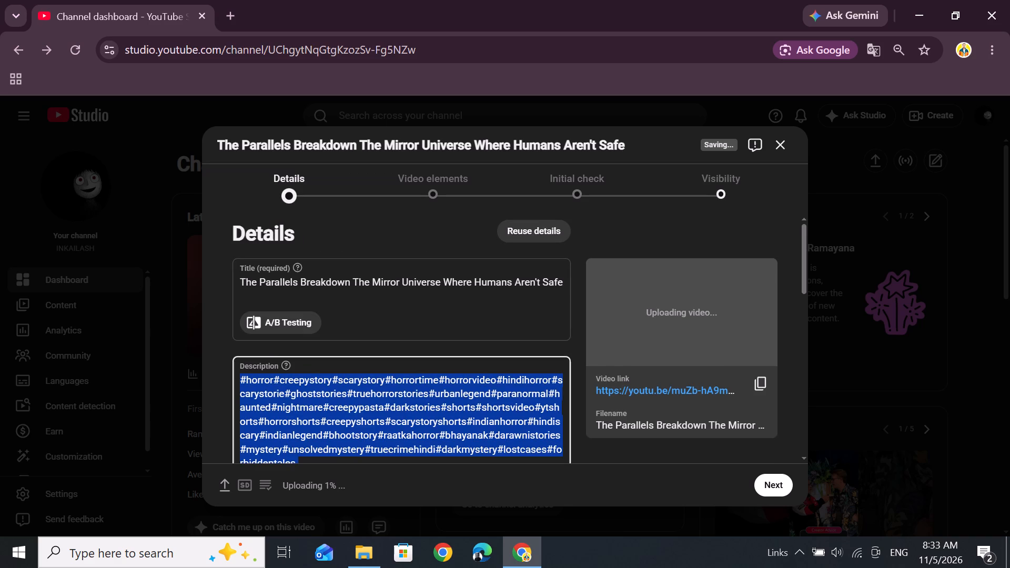
{"action": "key", "text": "Delete"}
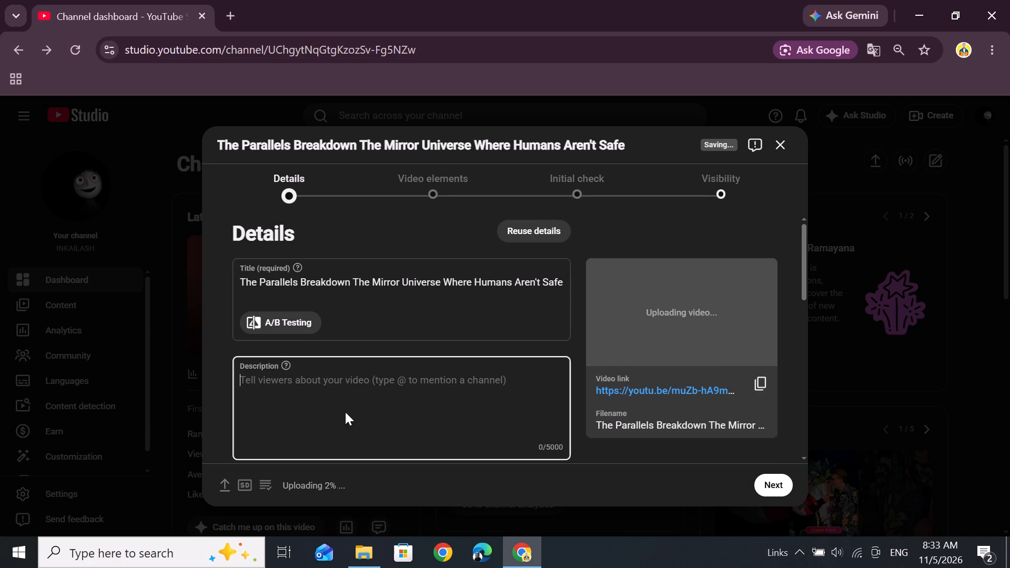
Save the Parallels Breakdown video as unlisted without waiting for the checks and dismiss the upload notice.
{"action": "left_click", "coordinate": [698, 181]}
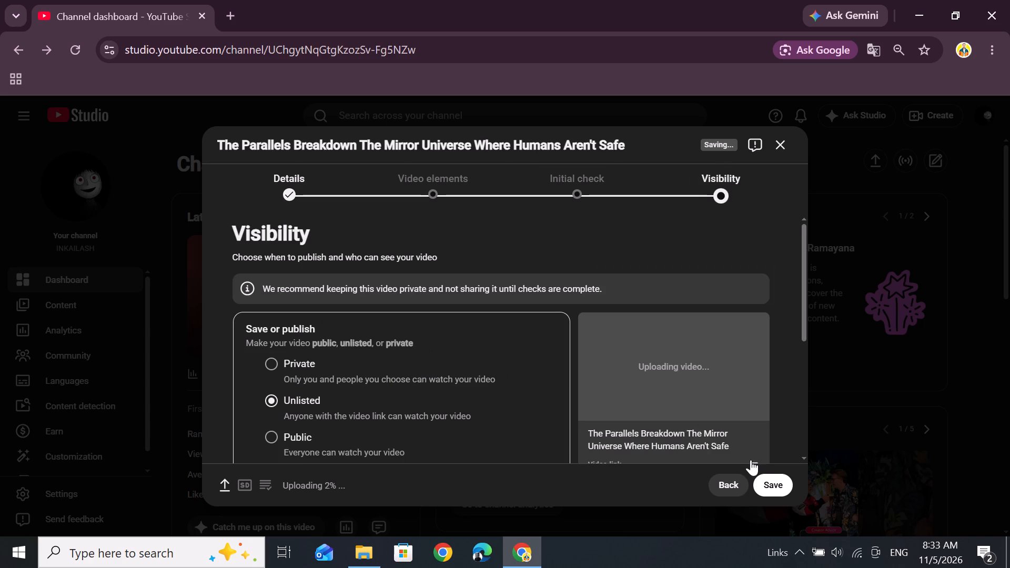
{"action": "left_click", "coordinate": [772, 484]}
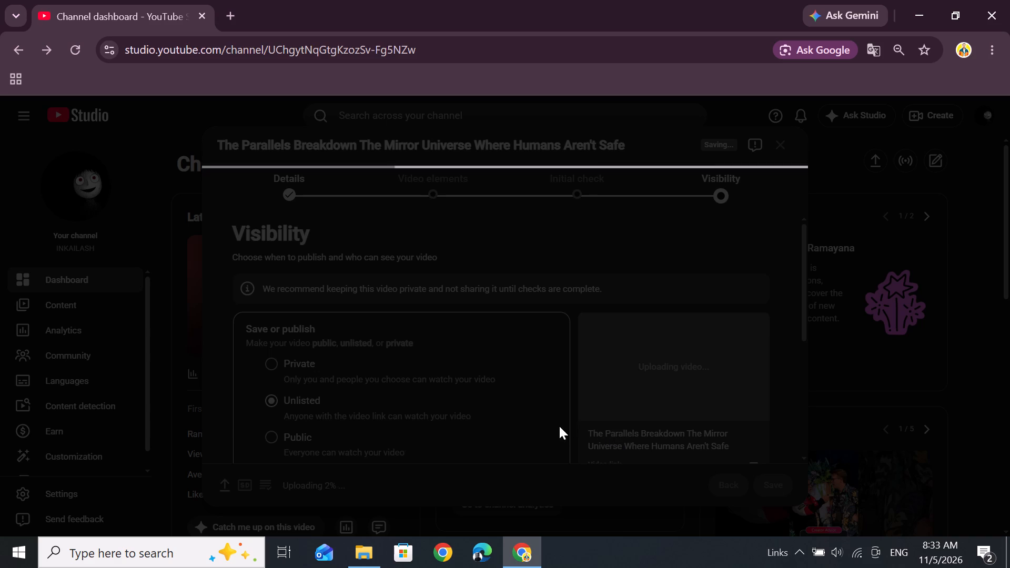
{"action": "left_click", "coordinate": [538, 368]}
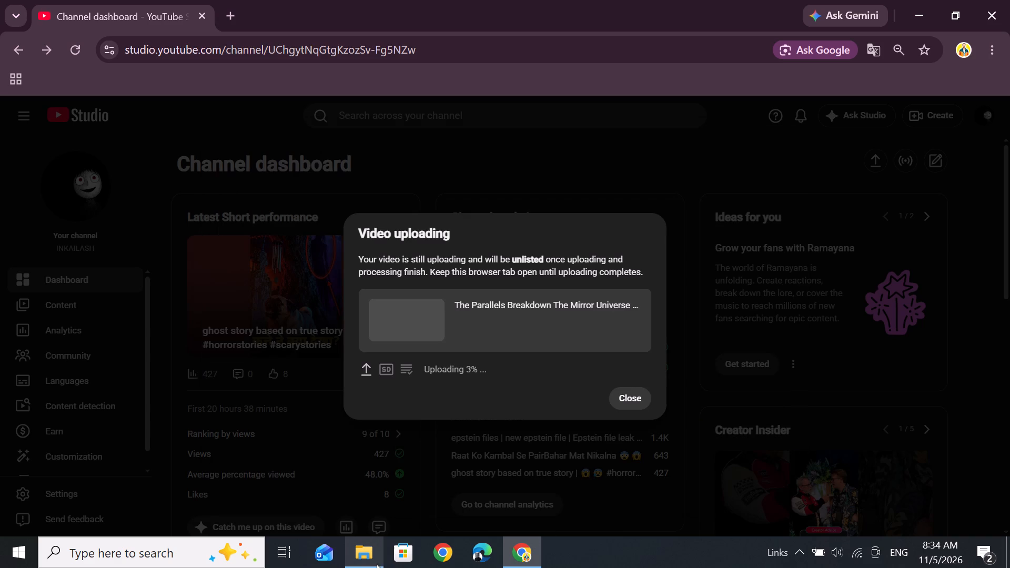
{"action": "left_click", "coordinate": [629, 391]}
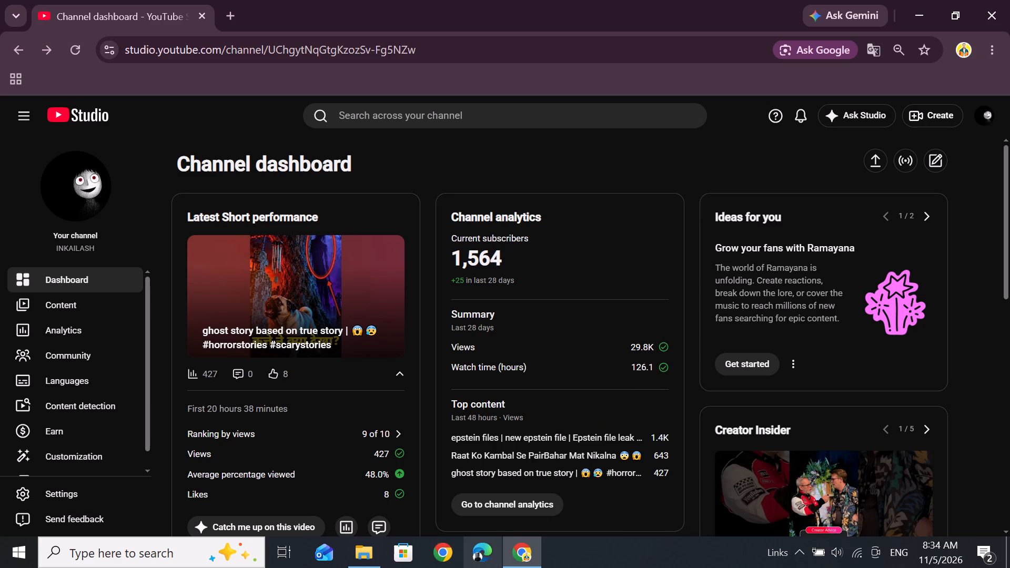
Switch to File Explorer and look through the videos in the local inkailash folder.
{"action": "left_click", "coordinate": [380, 560]}
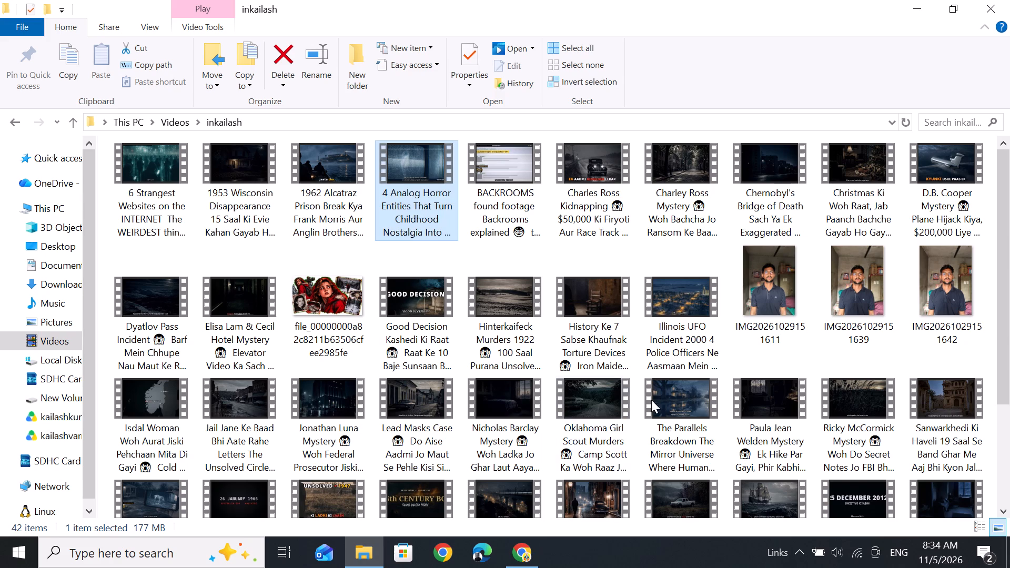
{"action": "scroll", "coordinate": [661, 394], "scroll_direction": "down", "scroll_amount": 1}
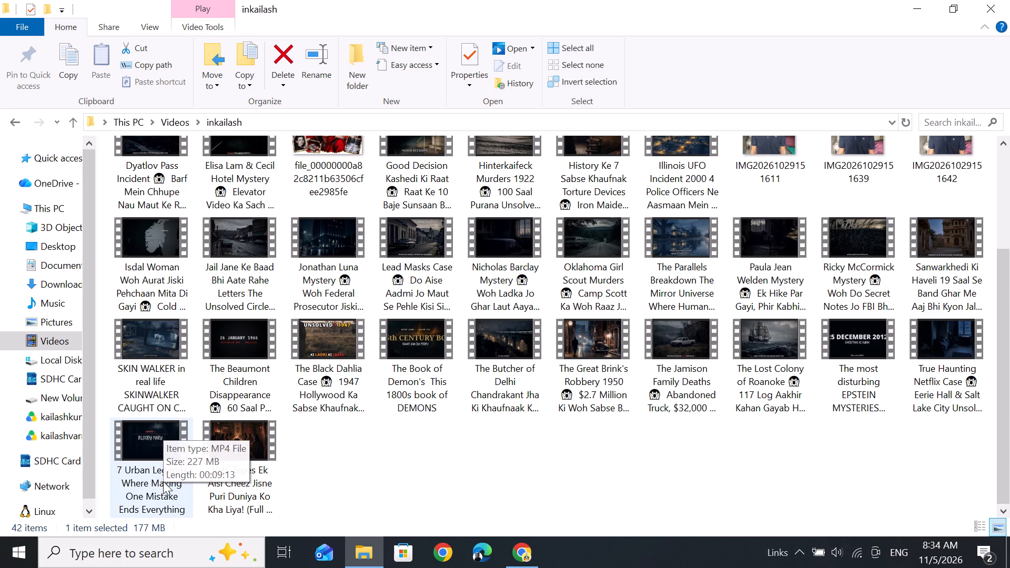
{"action": "left_click", "coordinate": [427, 434]}
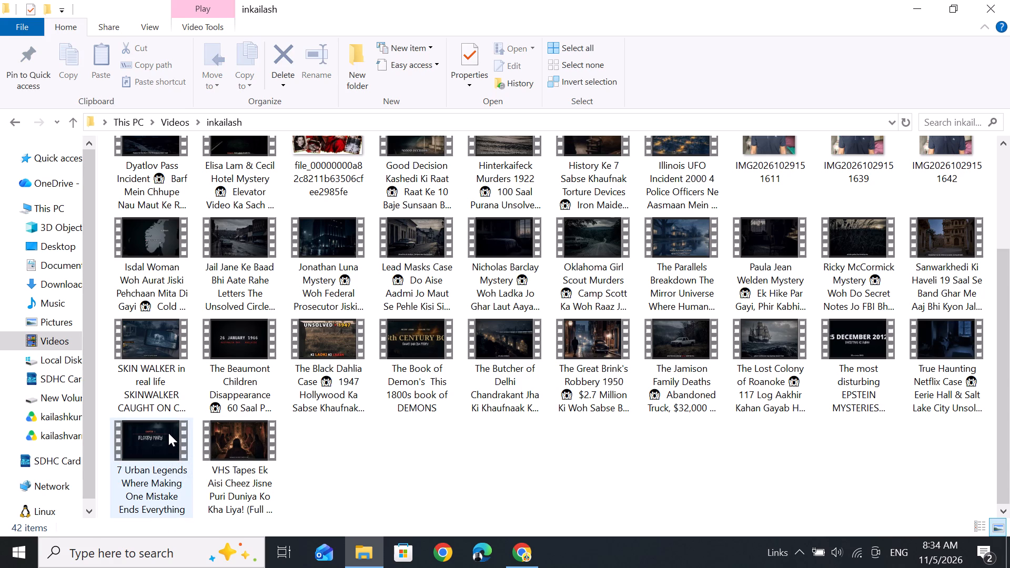
{"action": "scroll", "coordinate": [190, 424], "scroll_direction": "up", "scroll_amount": 1}
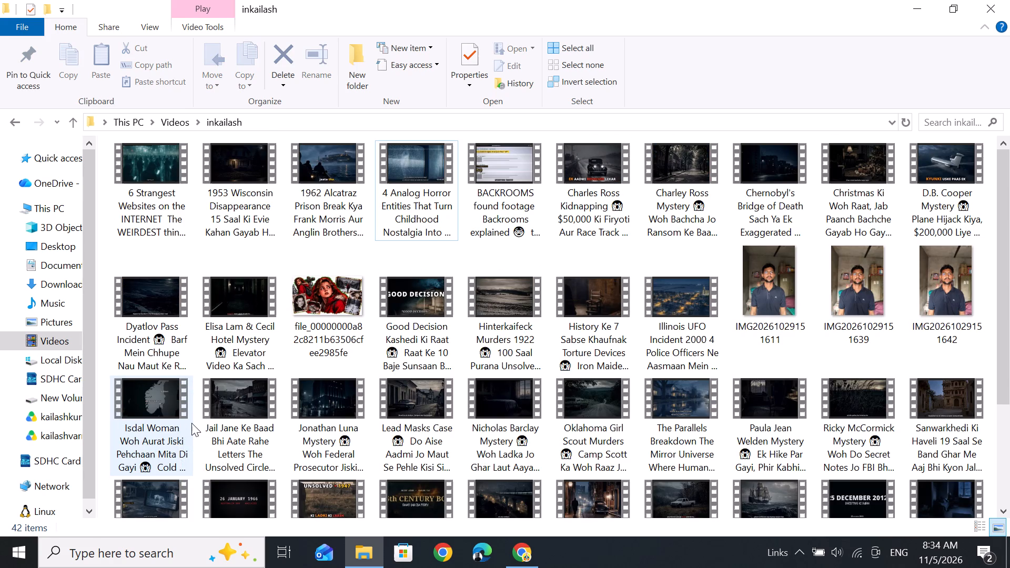
{"action": "scroll", "coordinate": [191, 423], "scroll_direction": "up", "scroll_amount": 2}
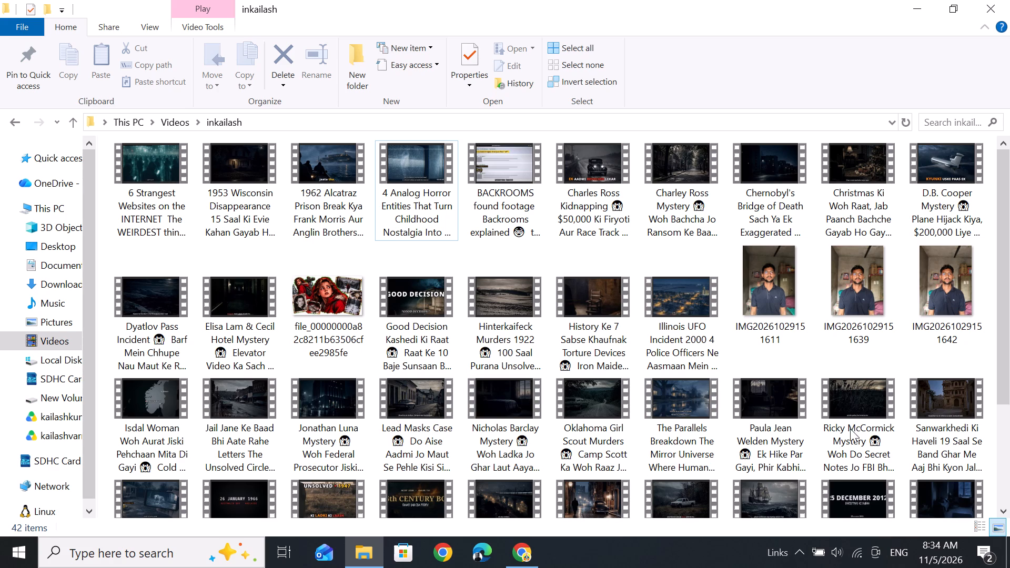
{"action": "scroll", "coordinate": [483, 445], "scroll_direction": "down", "scroll_amount": 2}
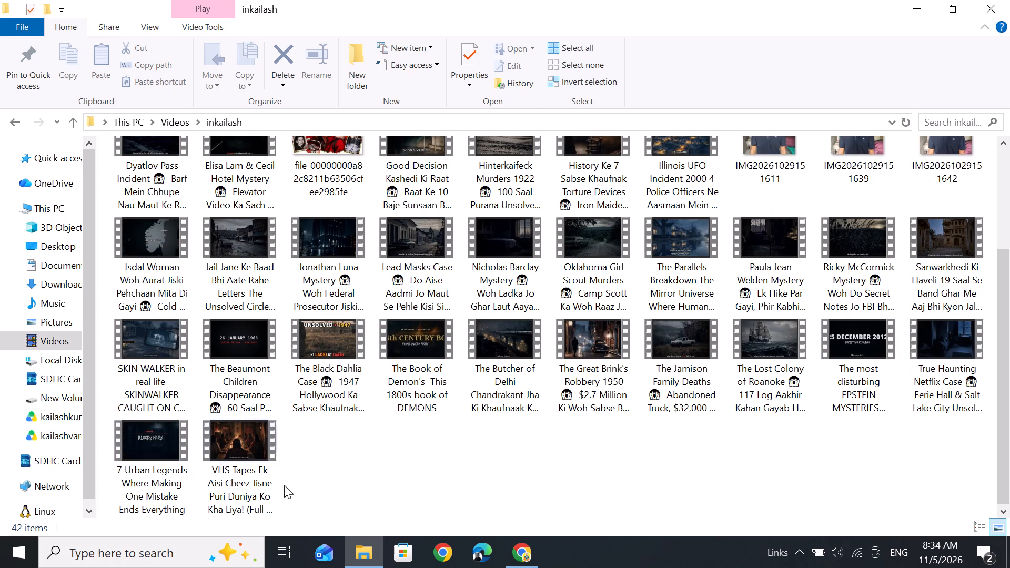
{"action": "scroll", "coordinate": [188, 403], "scroll_direction": "up", "scroll_amount": 10}
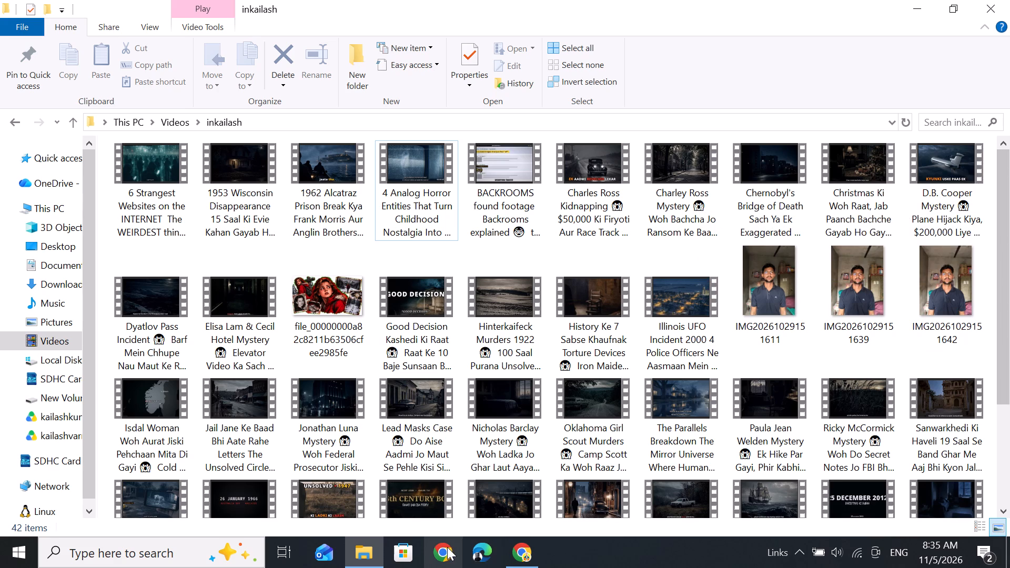
Switch back to YouTube Studio and review the channel's video list for the recent uploads and their visibility.
{"action": "left_click", "coordinate": [527, 549]}
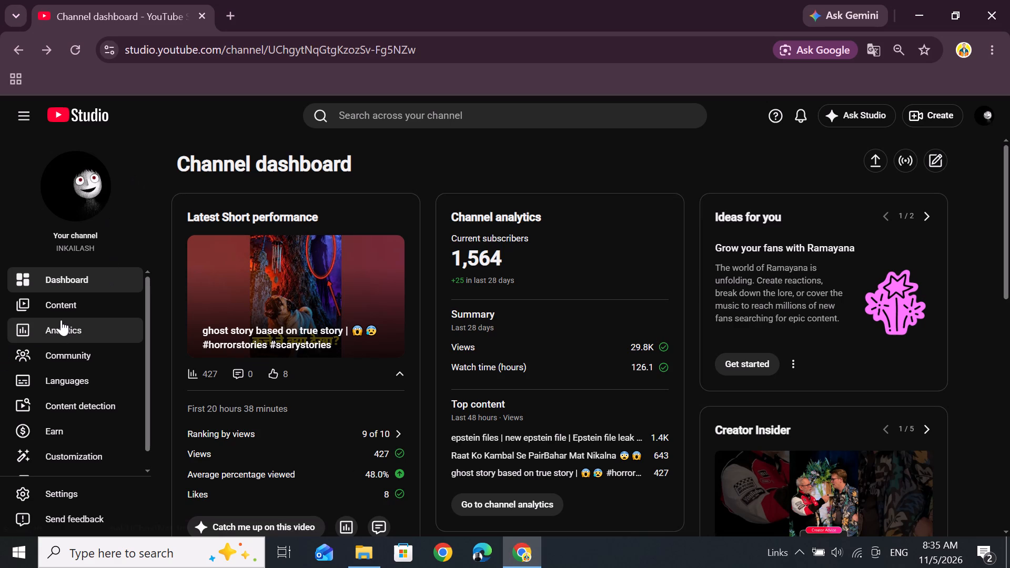
{"action": "left_click", "coordinate": [63, 309]}
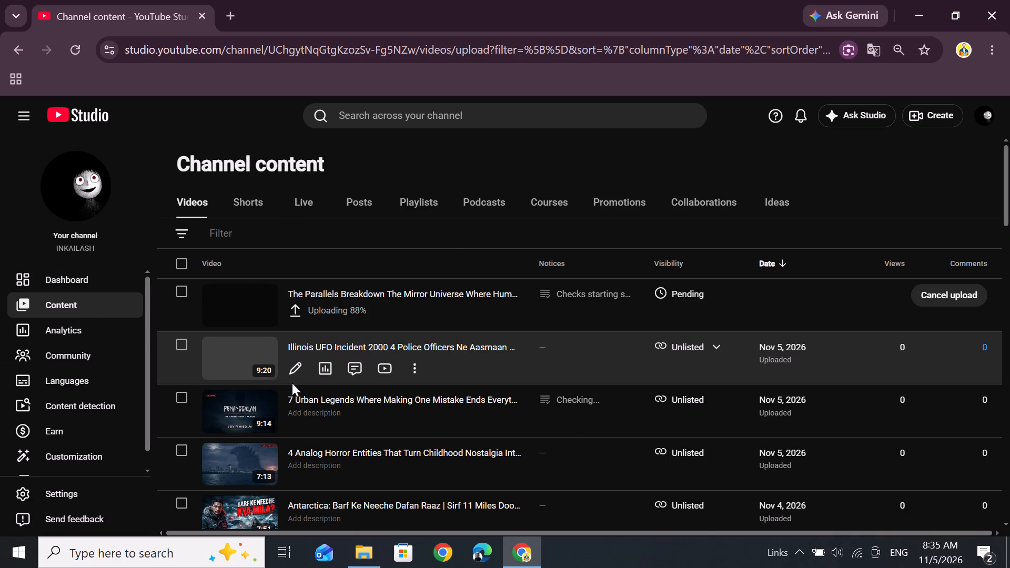
{"action": "scroll", "coordinate": [292, 383], "scroll_direction": "down", "scroll_amount": 1}
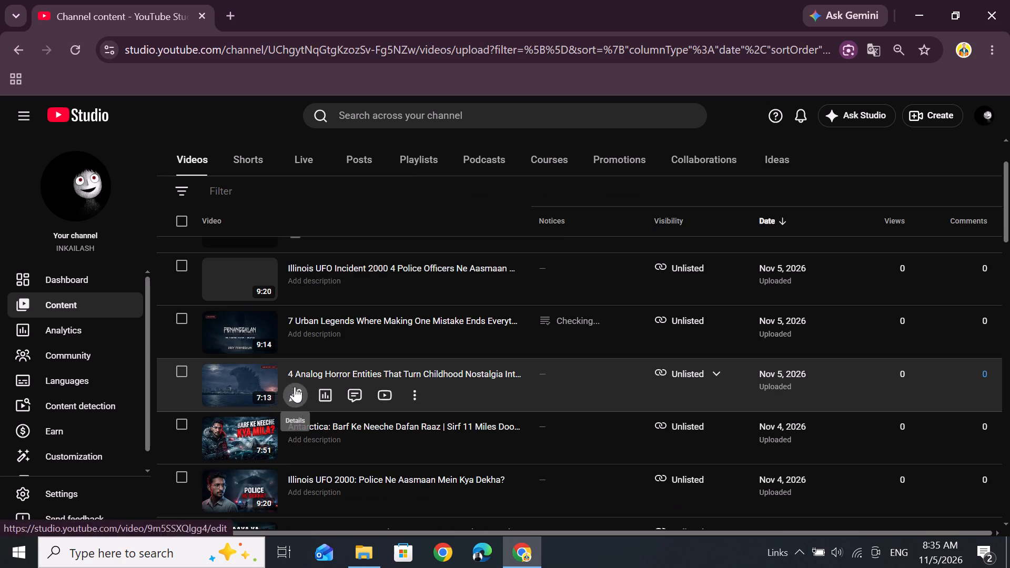
{"action": "scroll", "coordinate": [317, 424], "scroll_direction": "up", "scroll_amount": 4}
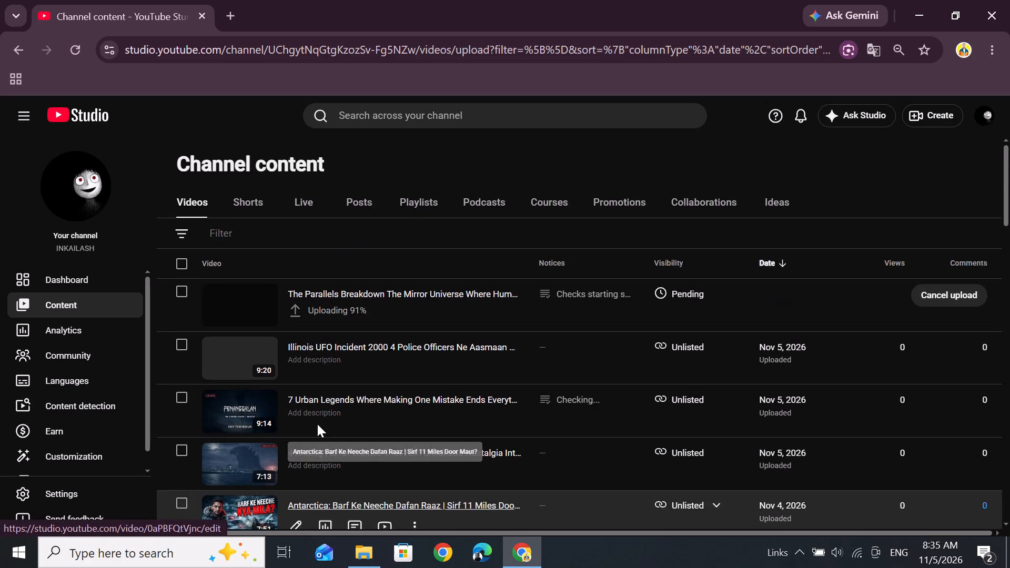
{"action": "scroll", "coordinate": [317, 424], "scroll_direction": "down", "scroll_amount": 2}
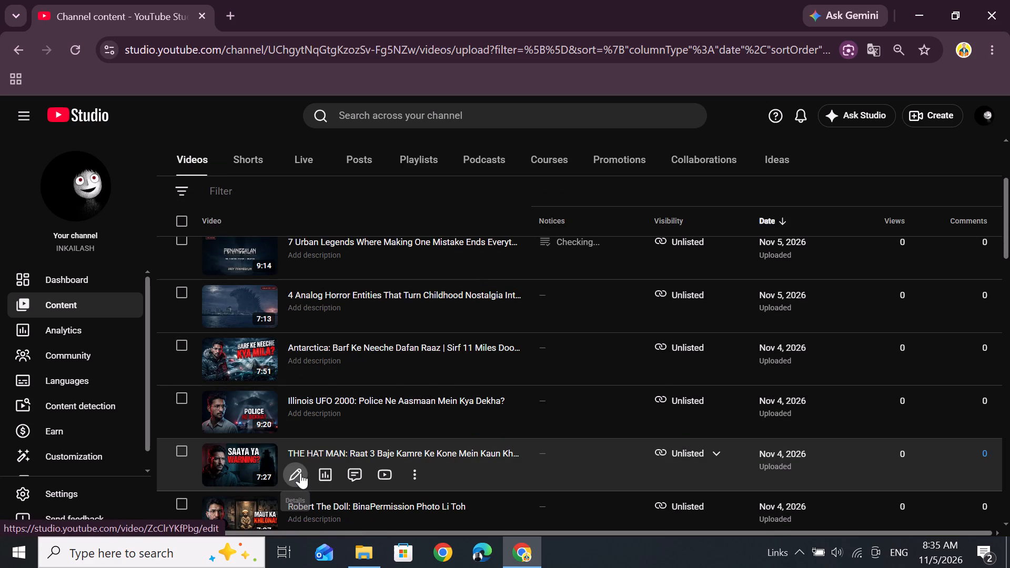
{"action": "scroll", "coordinate": [178, 297], "scroll_direction": "up", "scroll_amount": 4}
{"action": "scroll", "coordinate": [178, 297], "scroll_direction": "down", "scroll_amount": 1}
{"action": "scroll", "coordinate": [178, 297], "scroll_direction": "up", "scroll_amount": 1}
{"action": "scroll", "coordinate": [264, 309], "scroll_direction": "up", "scroll_amount": 1}
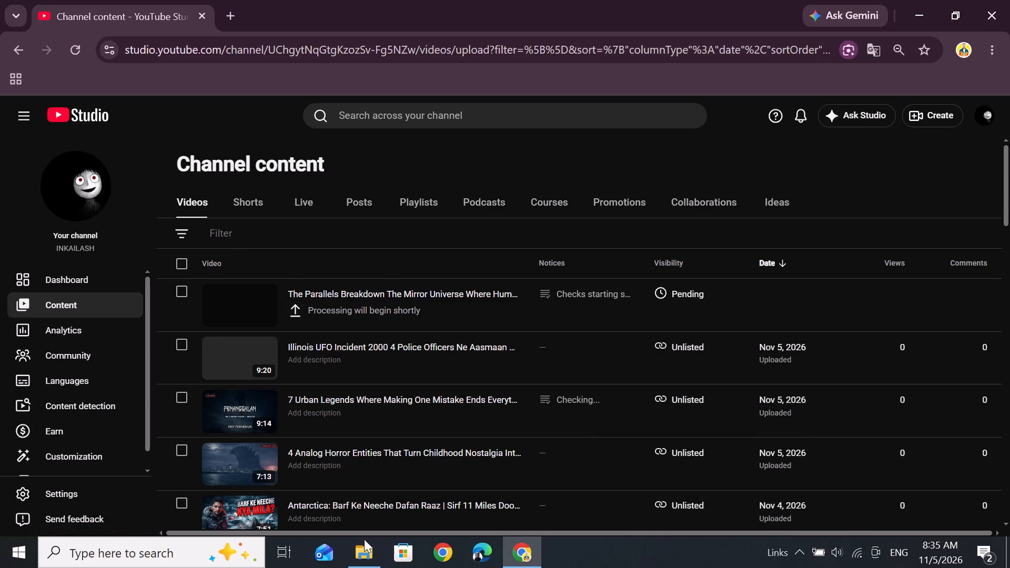
In File Explorer, examine the videos in the INKAILASH folder under My Drive on drive G:, then minimize the window.
{"action": "left_click", "coordinate": [375, 553]}
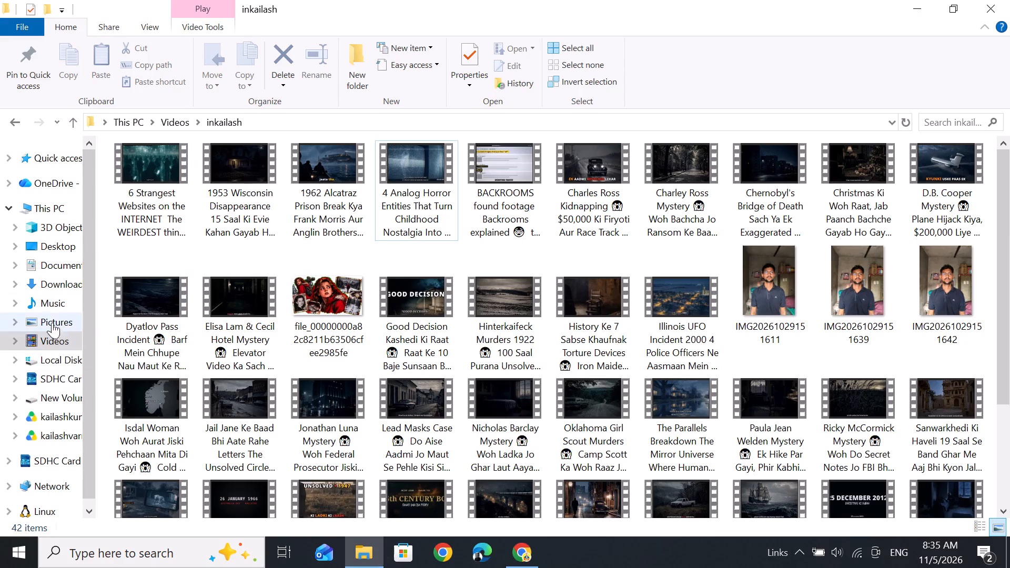
{"action": "left_click", "coordinate": [55, 207]}
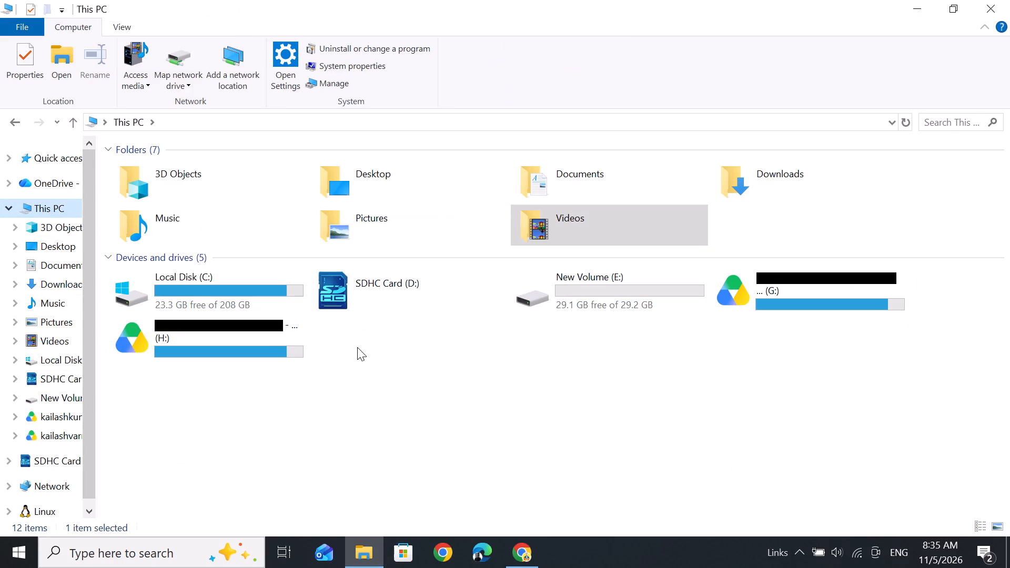
{"action": "double_click", "coordinate": [757, 285]}
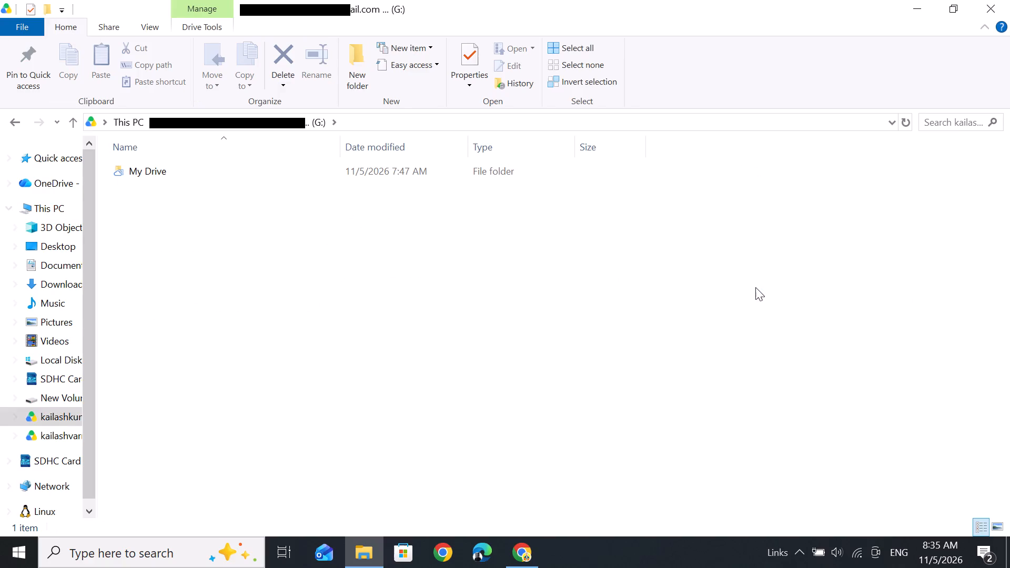
{"action": "double_click", "coordinate": [199, 177]}
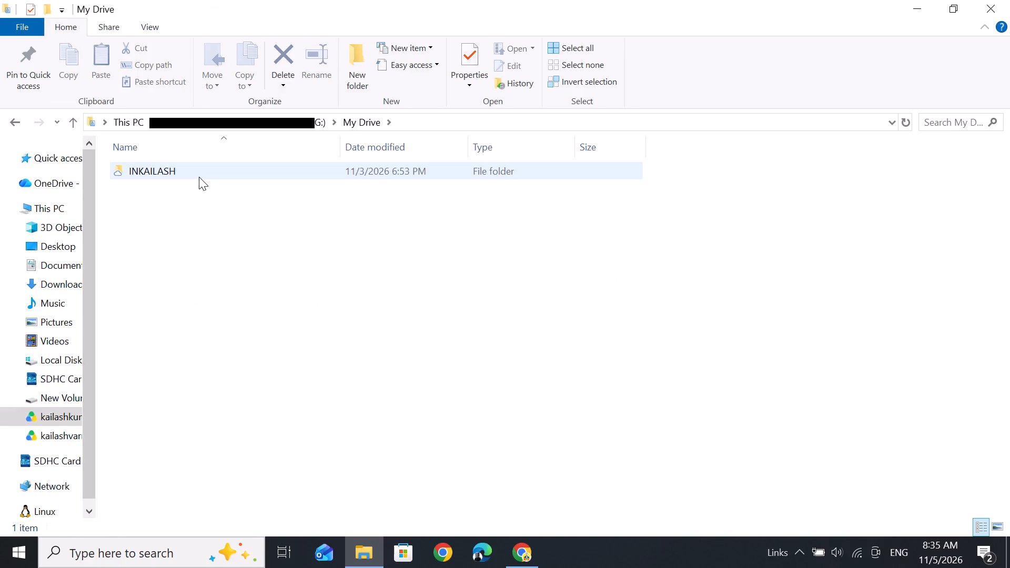
{"action": "double_click", "coordinate": [199, 177]}
{"action": "scroll", "coordinate": [190, 320], "scroll_direction": "down", "scroll_amount": 2}
{"action": "scroll", "coordinate": [190, 322], "scroll_direction": "up", "scroll_amount": 1}
{"action": "scroll", "coordinate": [190, 322], "scroll_direction": "down", "scroll_amount": 5}
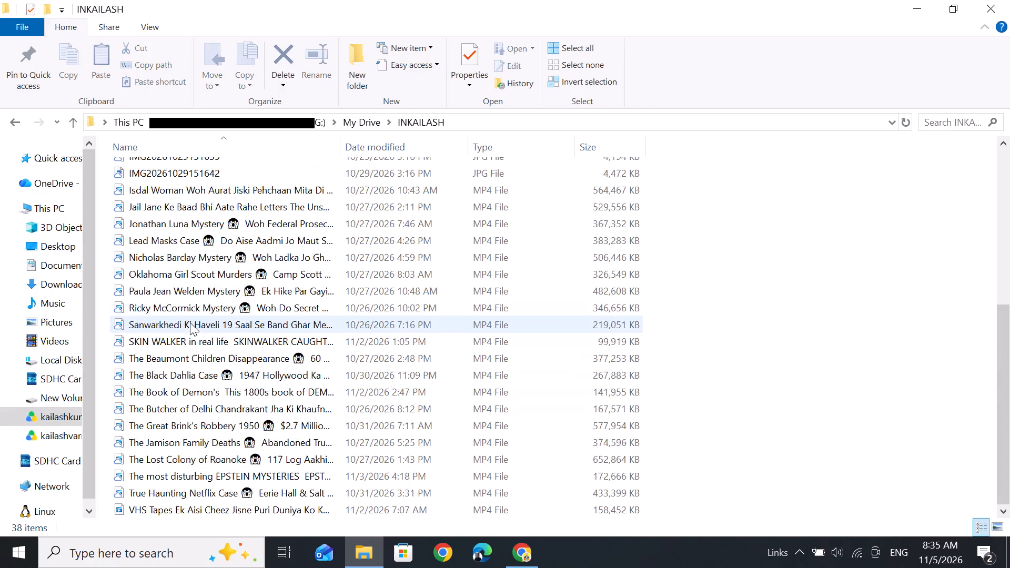
{"action": "scroll", "coordinate": [190, 322], "scroll_direction": "down", "scroll_amount": 4}
{"action": "scroll", "coordinate": [190, 322], "scroll_direction": "up", "scroll_amount": 1}
{"action": "scroll", "coordinate": [190, 322], "scroll_direction": "down", "scroll_amount": 1}
{"action": "scroll", "coordinate": [190, 322], "scroll_direction": "up", "scroll_amount": 1}
{"action": "scroll", "coordinate": [190, 322], "scroll_direction": "down", "scroll_amount": 1}
{"action": "scroll", "coordinate": [190, 322], "scroll_direction": "up", "scroll_amount": 1}
{"action": "scroll", "coordinate": [190, 322], "scroll_direction": "down", "scroll_amount": 4}
{"action": "scroll", "coordinate": [523, 302], "scroll_direction": "down", "scroll_amount": 5}
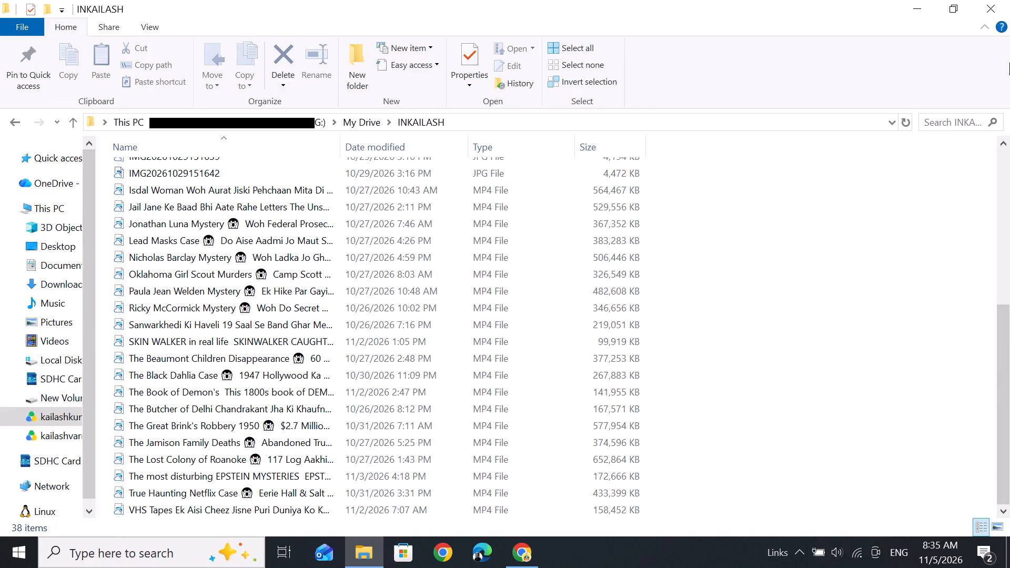
{"action": "left_click", "coordinate": [922, 0]}
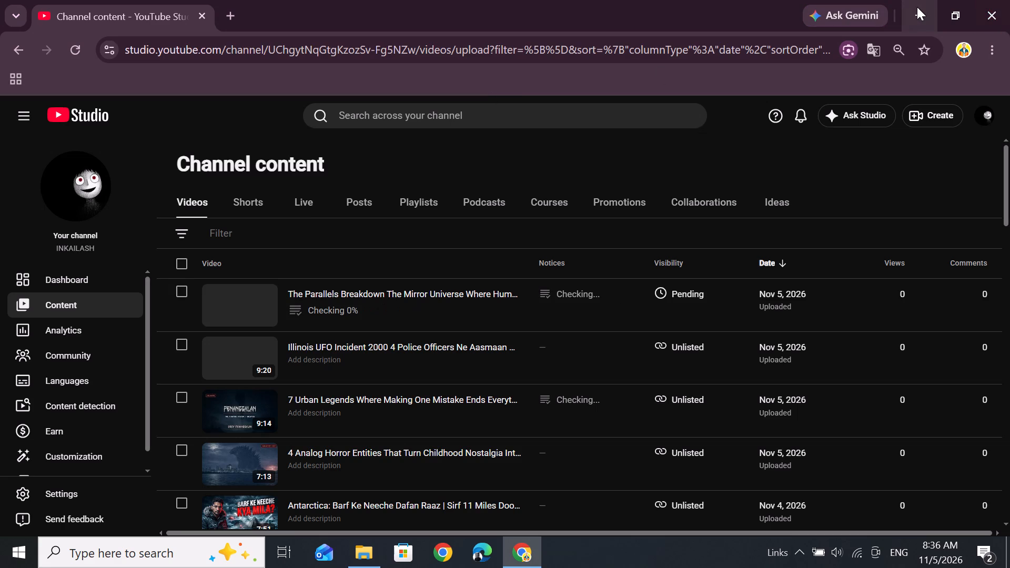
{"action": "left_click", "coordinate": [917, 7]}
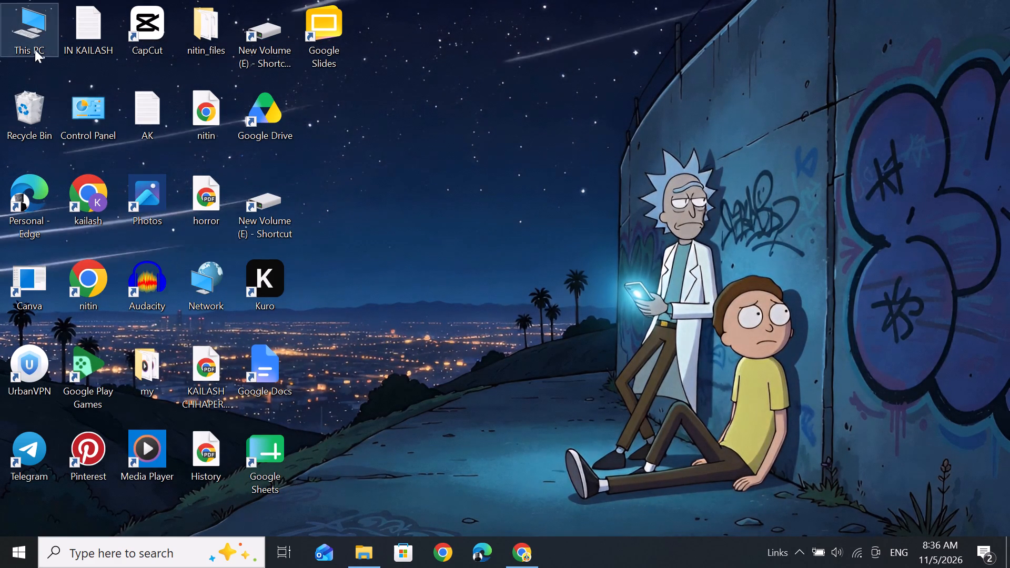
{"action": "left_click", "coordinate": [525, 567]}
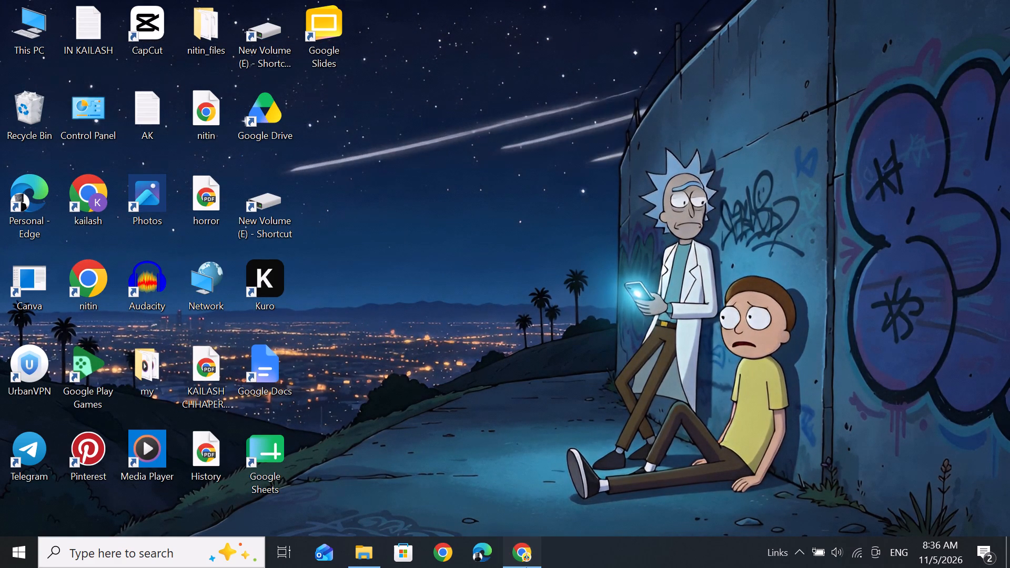
Open Google Drive in a new browser tab.
{"action": "left_click", "coordinate": [235, 13]}
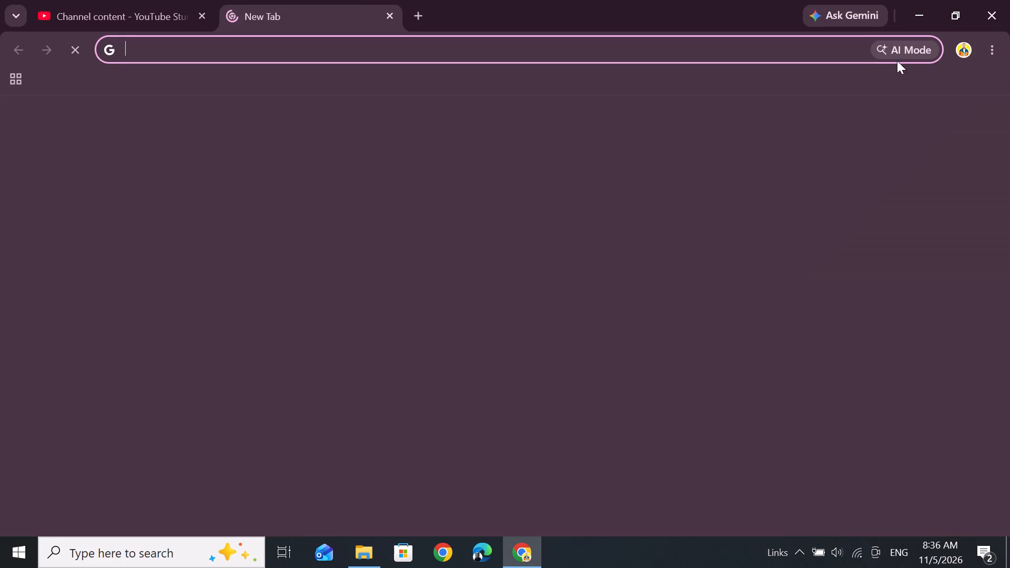
{"action": "left_click", "coordinate": [935, 131]}
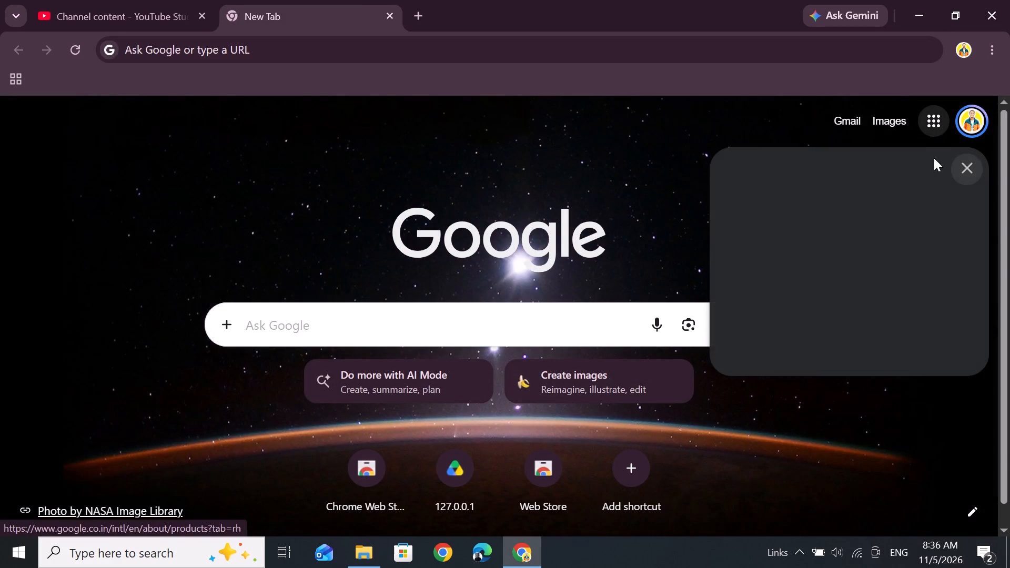
{"action": "left_click", "coordinate": [841, 224]}
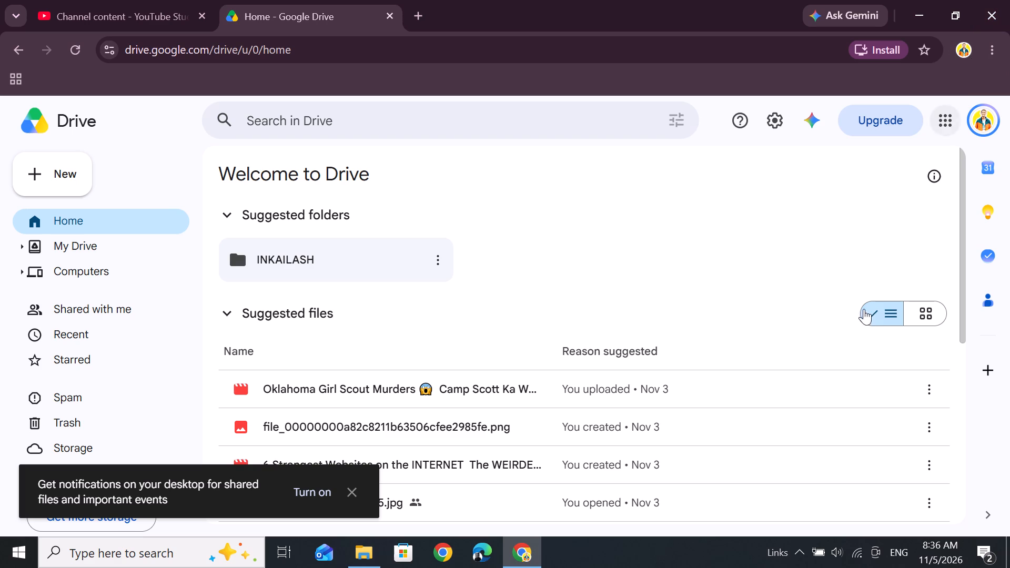
Open the INKAILASH folder from Drive's suggested folders and look through its files with their dates and sizes.
{"action": "scroll", "coordinate": [168, 463], "scroll_direction": "down", "scroll_amount": 1}
{"action": "scroll", "coordinate": [302, 315], "scroll_direction": "down", "scroll_amount": 1}
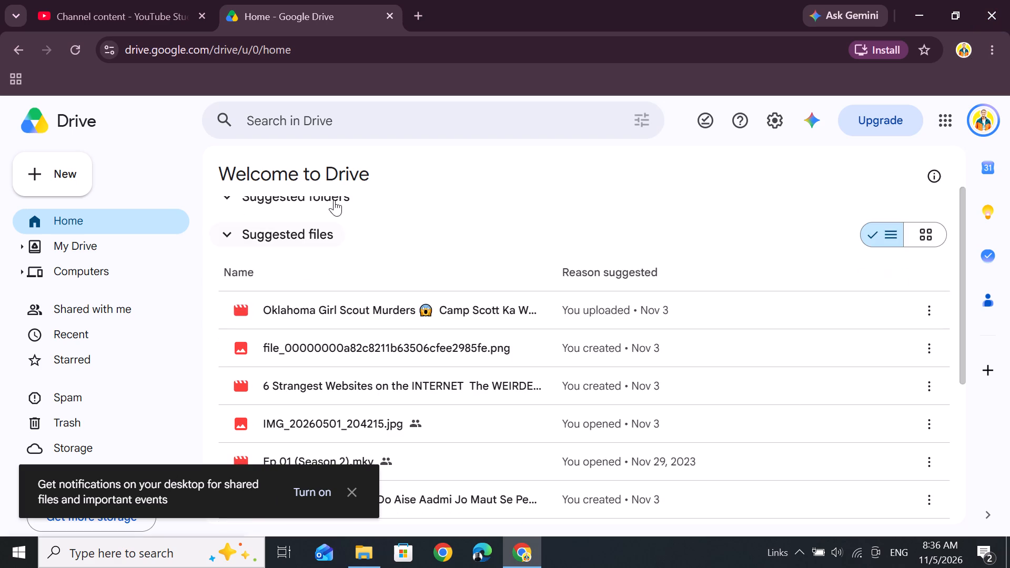
{"action": "scroll", "coordinate": [242, 310], "scroll_direction": "up", "scroll_amount": 2}
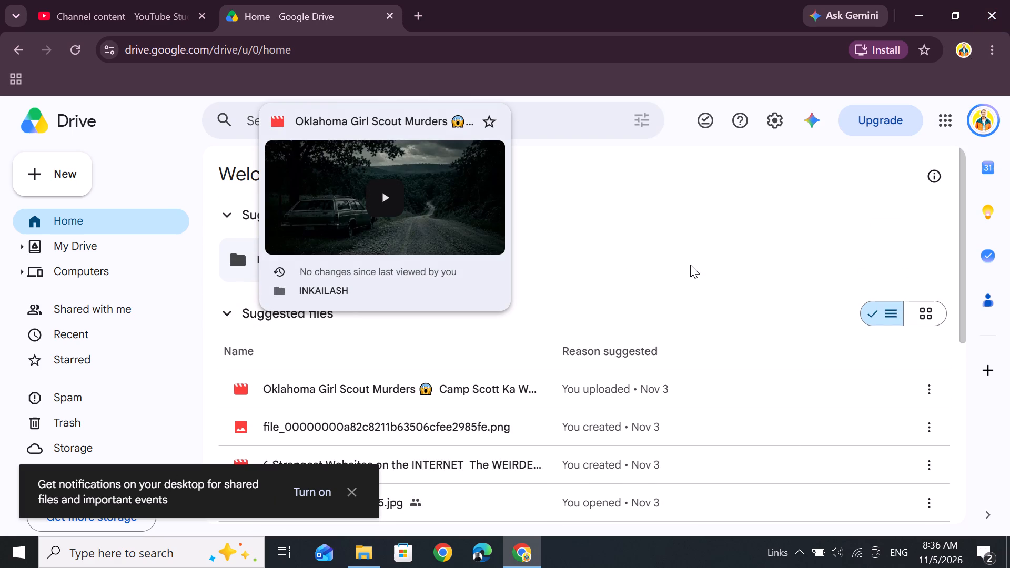
{"action": "left_click", "coordinate": [365, 259]}
{"action": "double_click", "coordinate": [365, 259]}
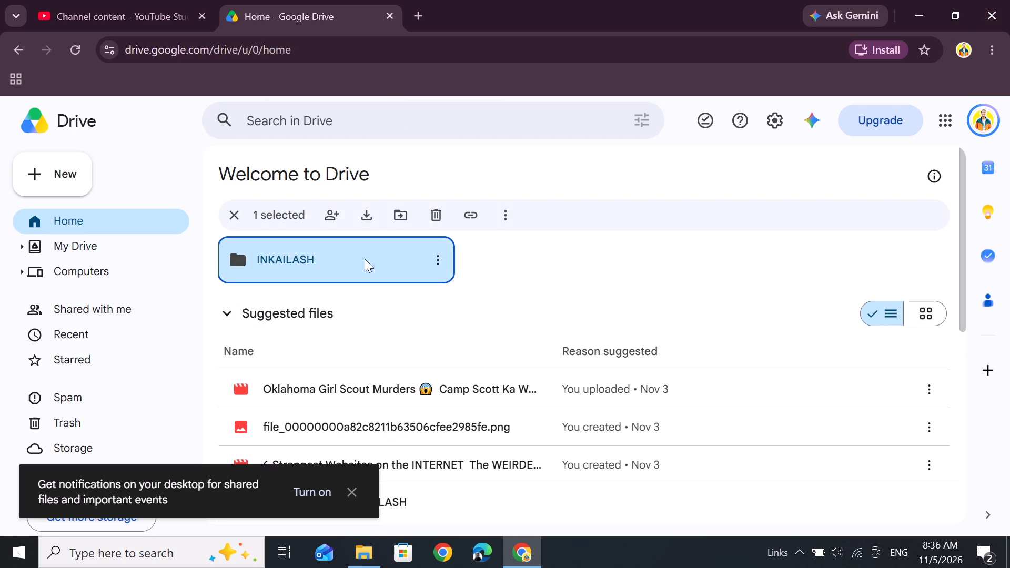
{"action": "scroll", "coordinate": [394, 275], "scroll_direction": "down", "scroll_amount": 6}
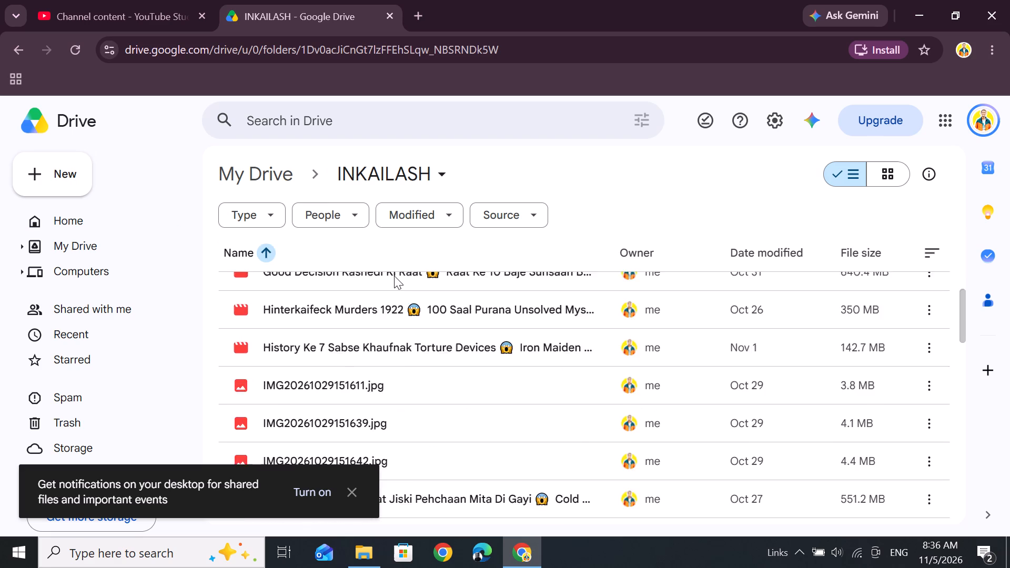
{"action": "scroll", "coordinate": [394, 276], "scroll_direction": "up", "scroll_amount": 5}
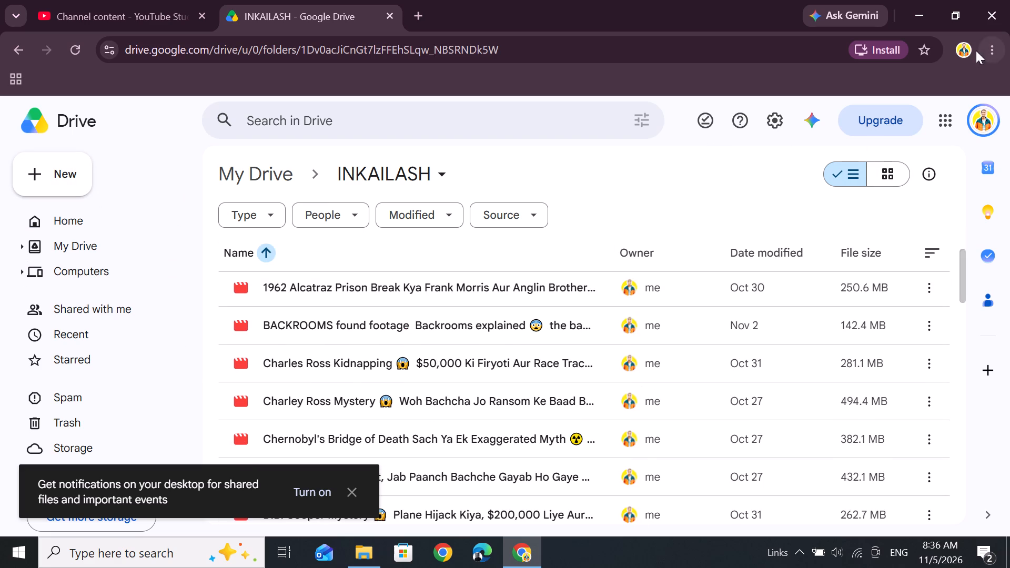
{"action": "left_click", "coordinate": [937, 120]}
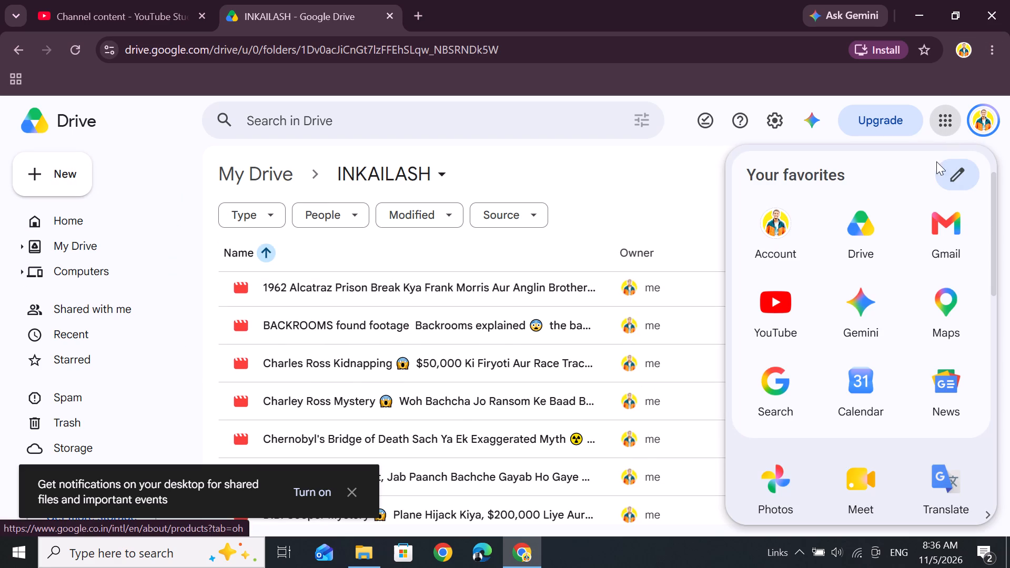
{"action": "left_click", "coordinate": [925, 135]}
{"action": "scroll", "coordinate": [638, 420], "scroll_direction": "down", "scroll_amount": 5}
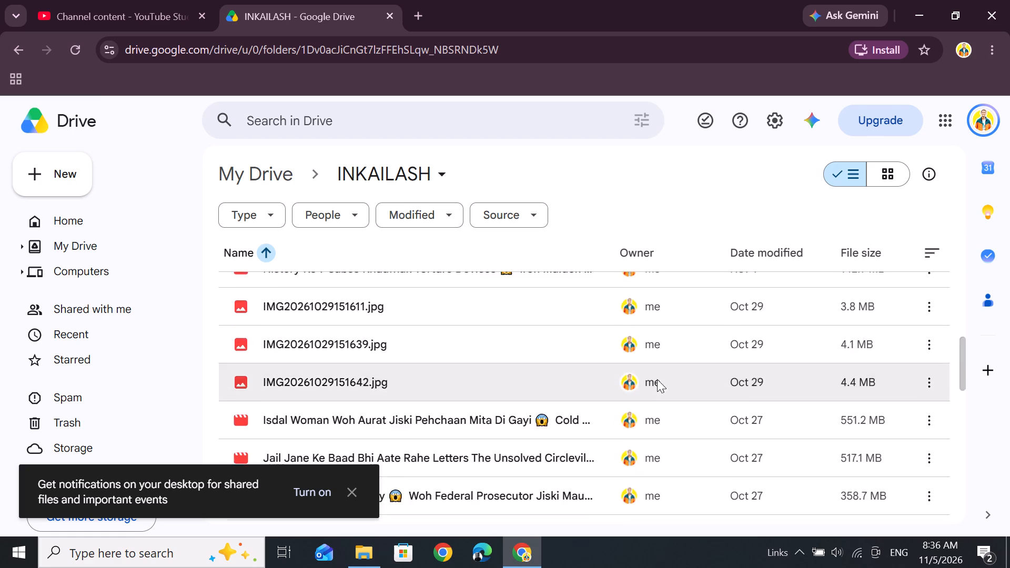
{"action": "scroll", "coordinate": [657, 379], "scroll_direction": "down", "scroll_amount": 9}
{"action": "scroll", "coordinate": [661, 404], "scroll_direction": "up", "scroll_amount": 1}
{"action": "scroll", "coordinate": [660, 407], "scroll_direction": "down", "scroll_amount": 1}
{"action": "scroll", "coordinate": [660, 410], "scroll_direction": "up", "scroll_amount": 1}
{"action": "scroll", "coordinate": [660, 410], "scroll_direction": "down", "scroll_amount": 12}
{"action": "scroll", "coordinate": [484, 412], "scroll_direction": "up", "scroll_amount": 17}
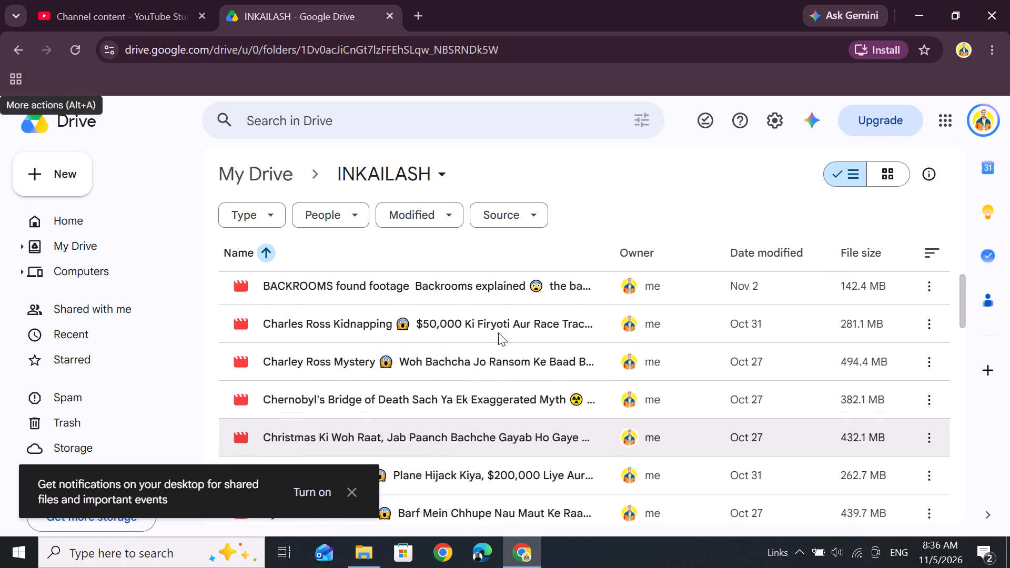
{"action": "scroll", "coordinate": [498, 332], "scroll_direction": "up", "scroll_amount": 7}
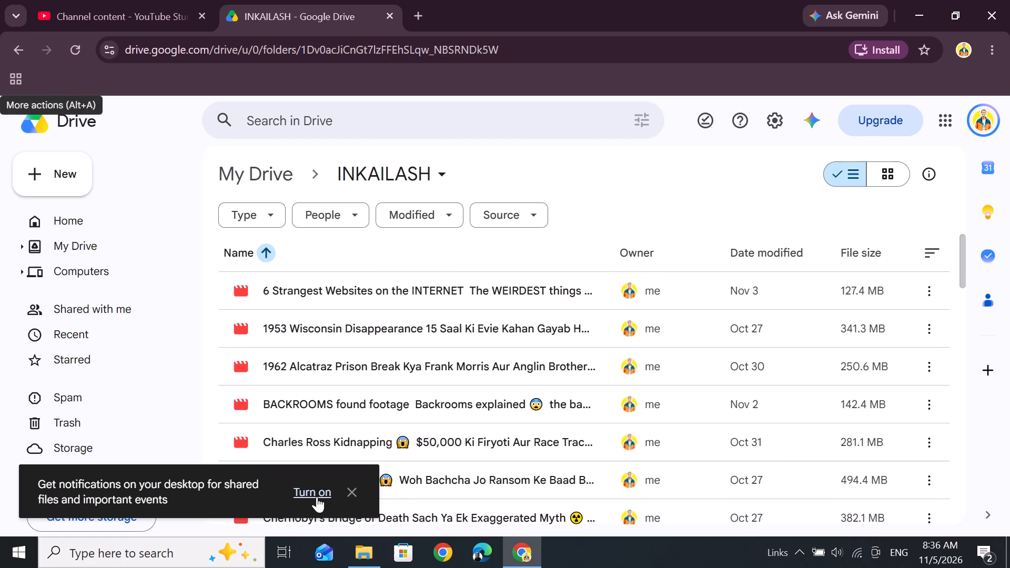
Dismiss the prompt about desktop notifications for shared files.
{"action": "left_click", "coordinate": [356, 492]}
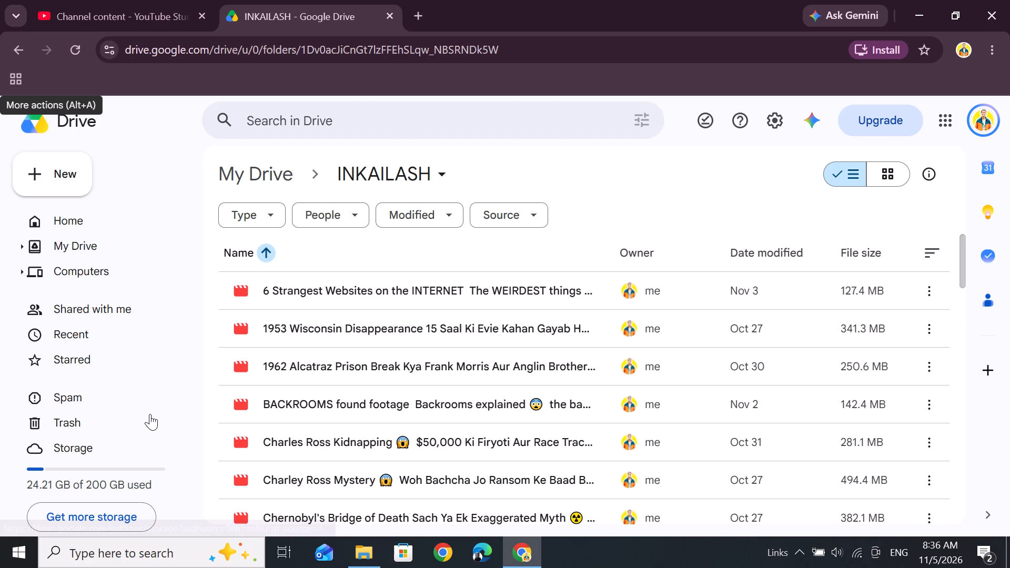
{"action": "scroll", "coordinate": [149, 400], "scroll_direction": "down", "scroll_amount": 3}
{"action": "scroll", "coordinate": [127, 343], "scroll_direction": "up", "scroll_amount": 1}
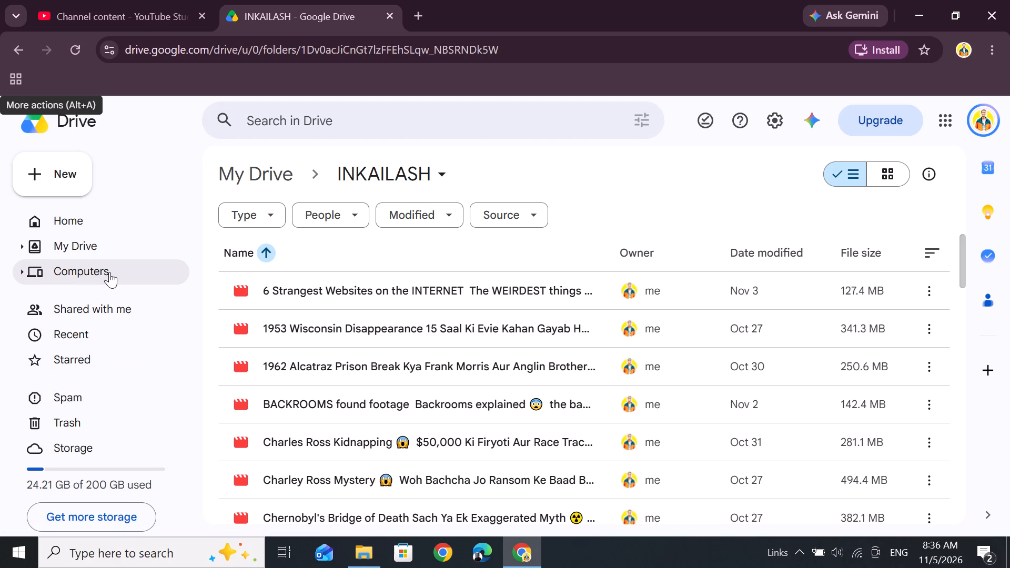
Go to My Drive and check which actions are available for the INKAILASH folder.
{"action": "left_click", "coordinate": [109, 272]}
{"action": "left_click", "coordinate": [106, 249]}
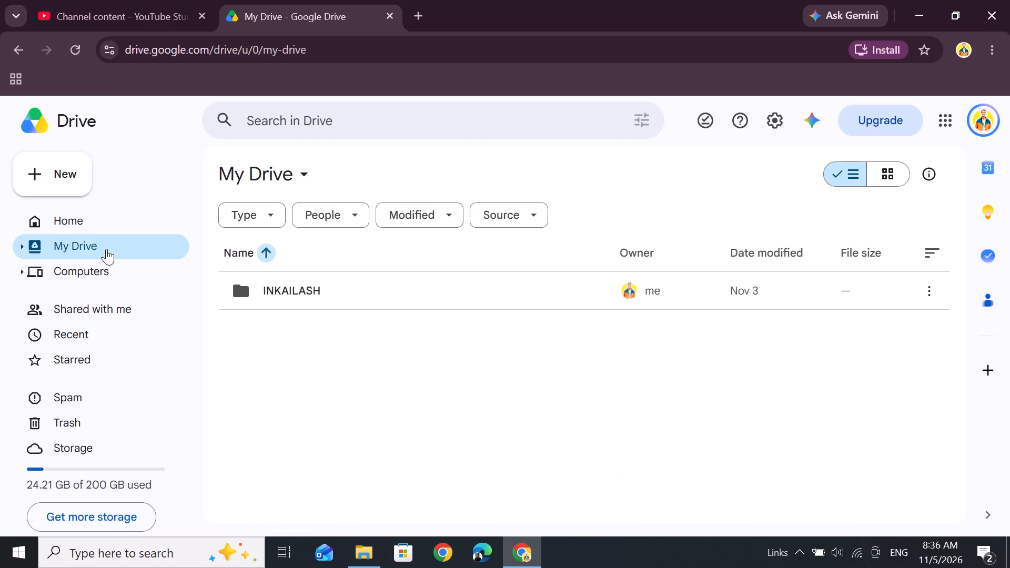
{"action": "left_click", "coordinate": [328, 286]}
{"action": "left_click", "coordinate": [347, 368]}
{"action": "left_click", "coordinate": [387, 291]}
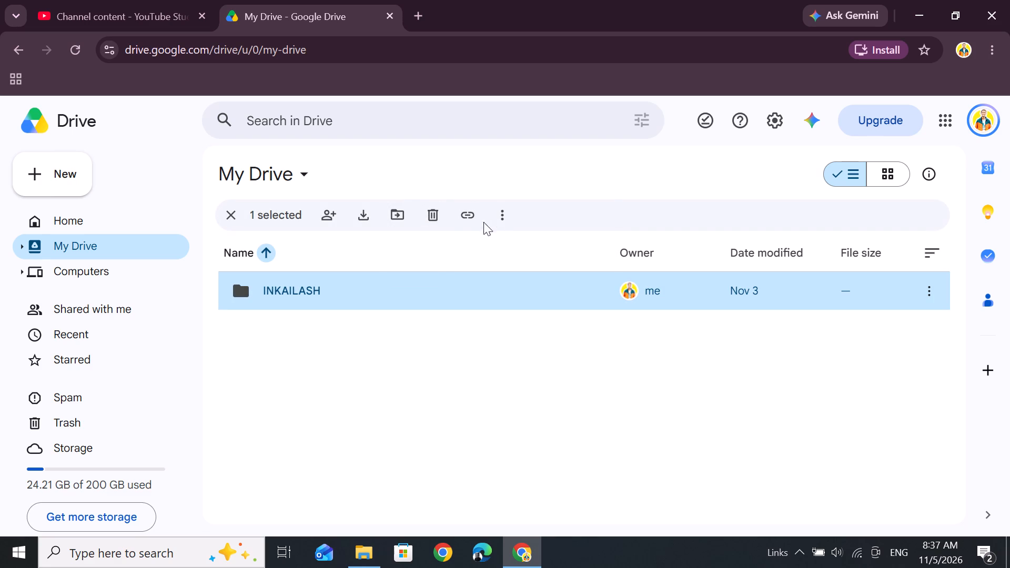
{"action": "left_click", "coordinate": [497, 218]}
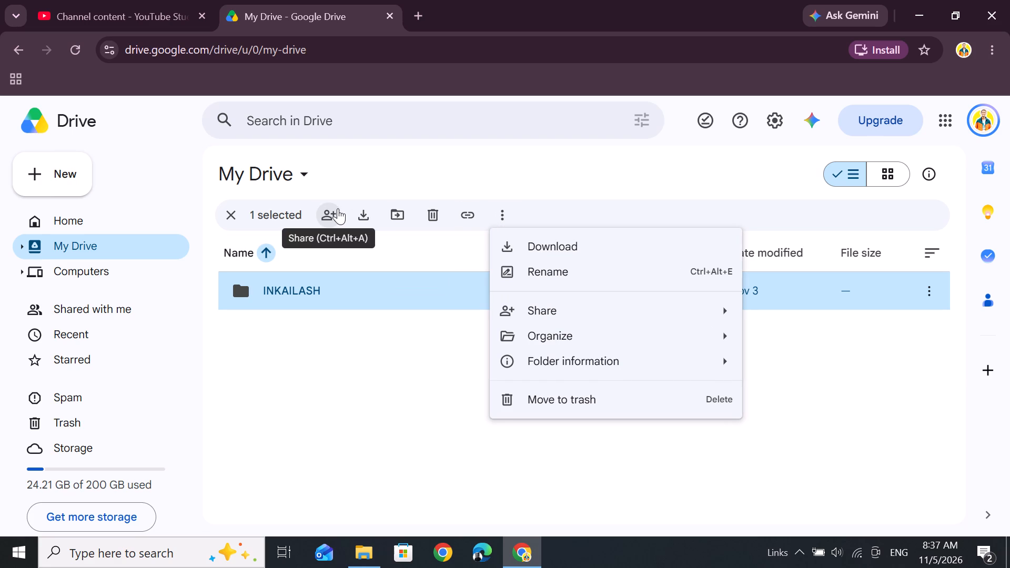
{"action": "left_click", "coordinate": [392, 357]}
Reopen the INKAILASH folder and examine the Source, Modified, People and Type filter options without applying any.
{"action": "double_click", "coordinate": [398, 283]}
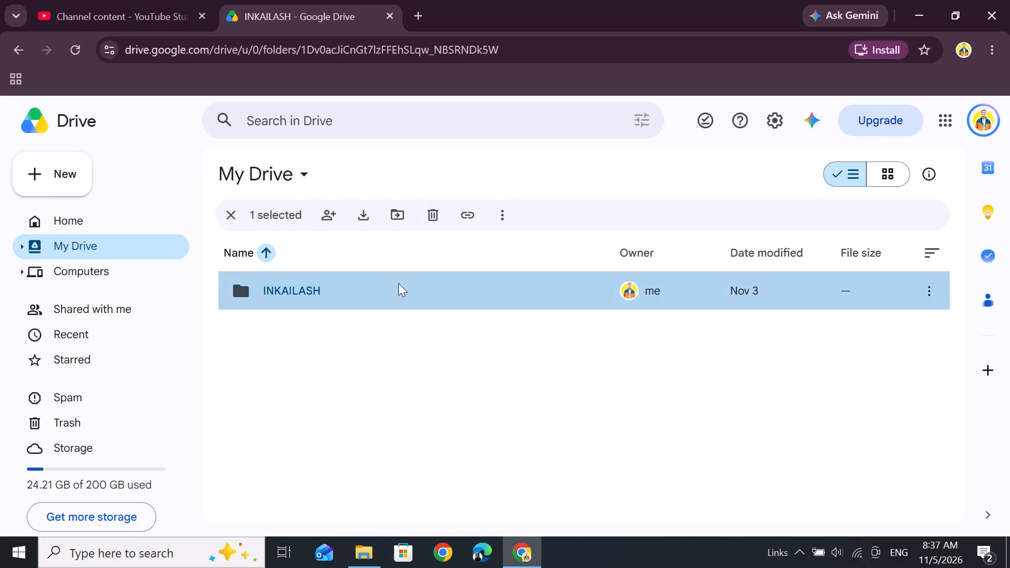
{"action": "left_click", "coordinate": [491, 210]}
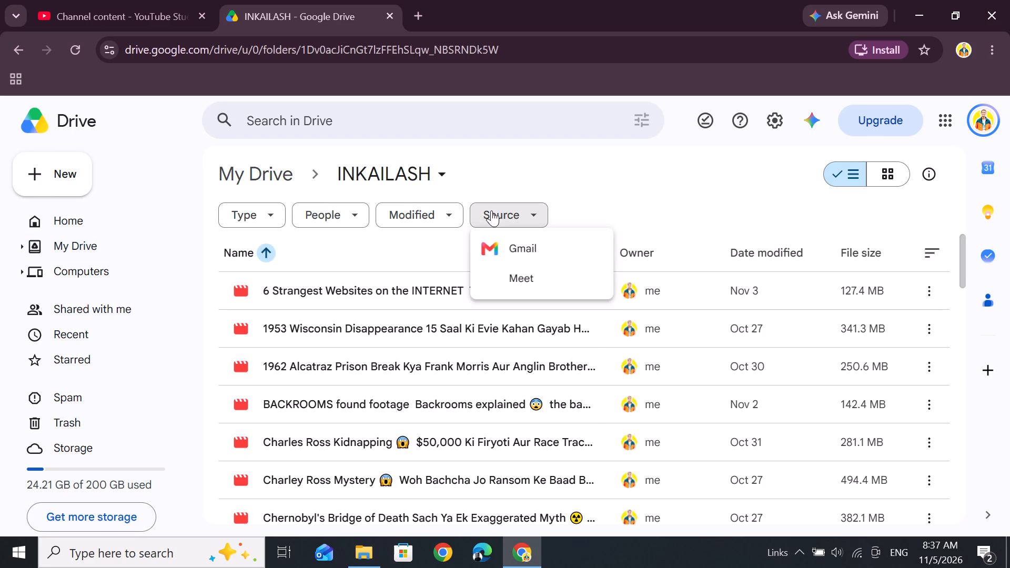
{"action": "left_click", "coordinate": [491, 210]}
{"action": "left_click", "coordinate": [408, 211]}
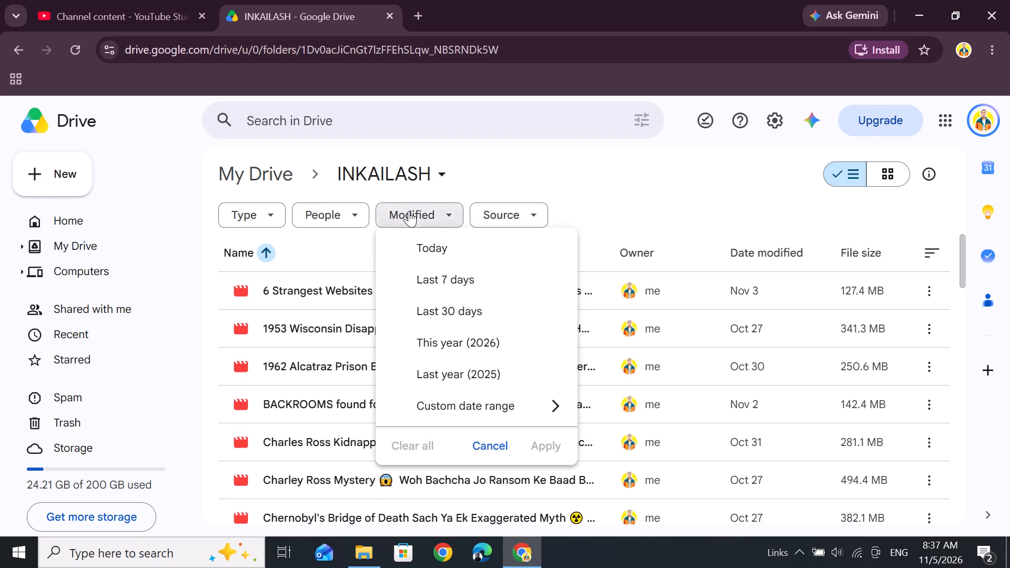
{"action": "left_click", "coordinate": [409, 211]}
{"action": "left_click", "coordinate": [351, 217]}
{"action": "left_click", "coordinate": [351, 215]}
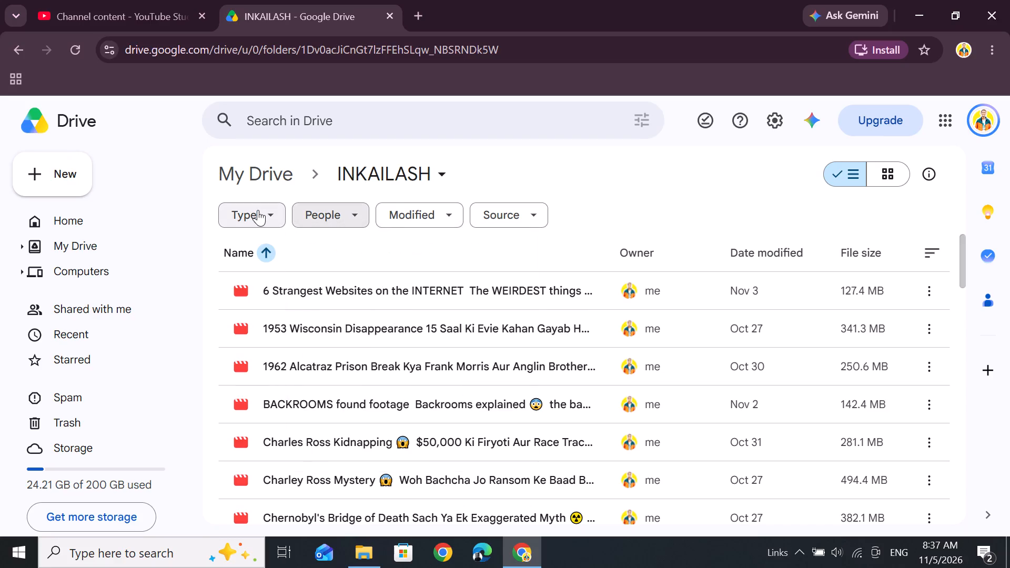
{"action": "left_click", "coordinate": [258, 210]}
{"action": "scroll", "coordinate": [310, 392], "scroll_direction": "down", "scroll_amount": 2}
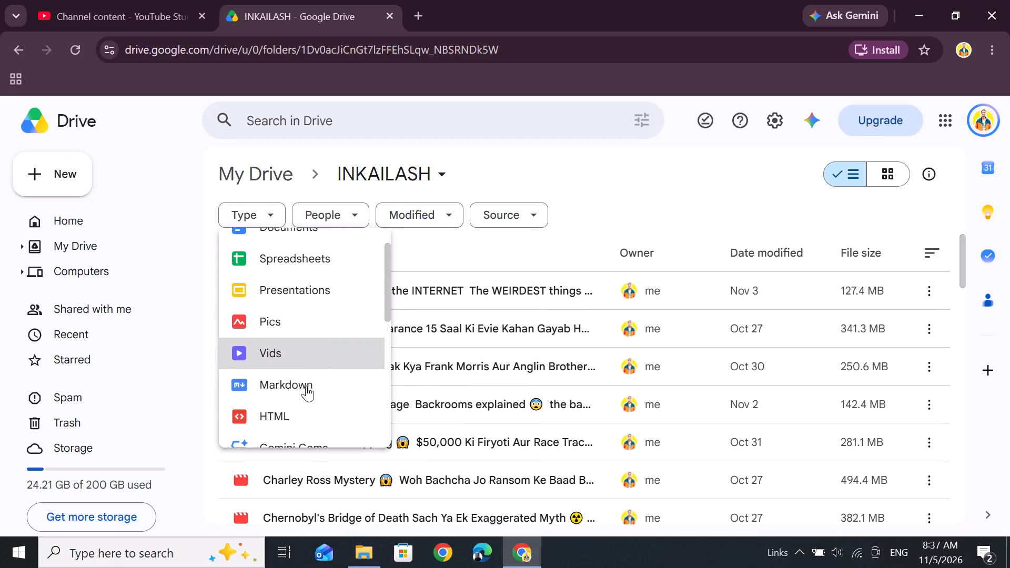
{"action": "scroll", "coordinate": [305, 382], "scroll_direction": "down", "scroll_amount": 6}
{"action": "scroll", "coordinate": [300, 370], "scroll_direction": "up", "scroll_amount": 1}
{"action": "scroll", "coordinate": [300, 370], "scroll_direction": "down", "scroll_amount": 1}
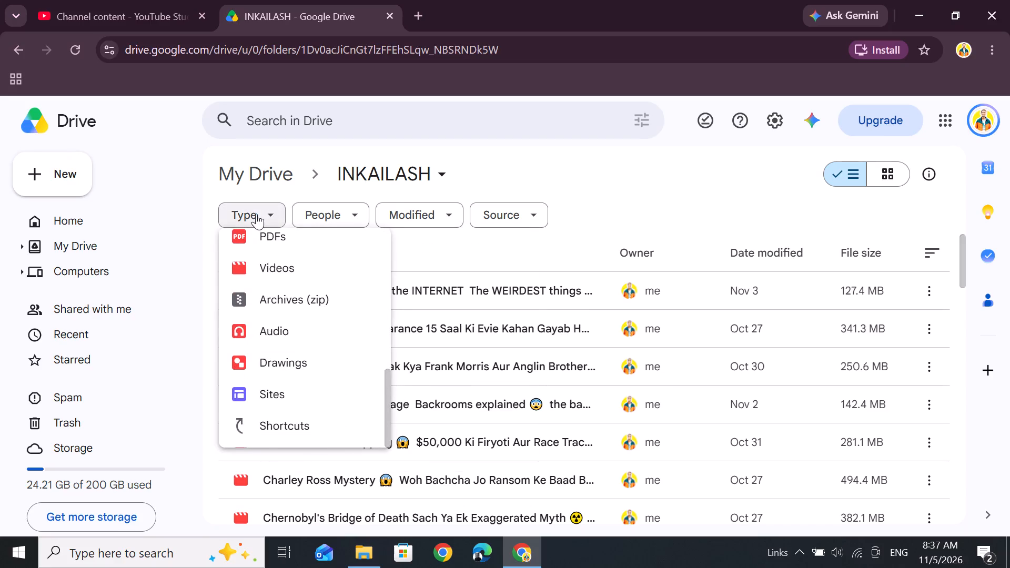
{"action": "left_click", "coordinate": [256, 208]}
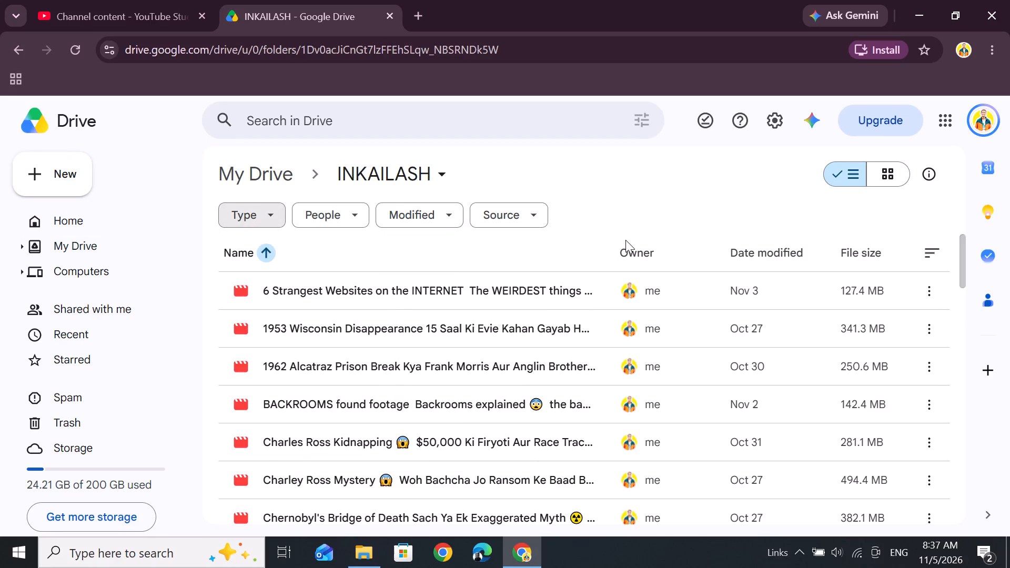
Preview the INKAILASH folder in grid layout, return it to list layout, and look through the file list.
{"action": "left_click", "coordinate": [888, 164]}
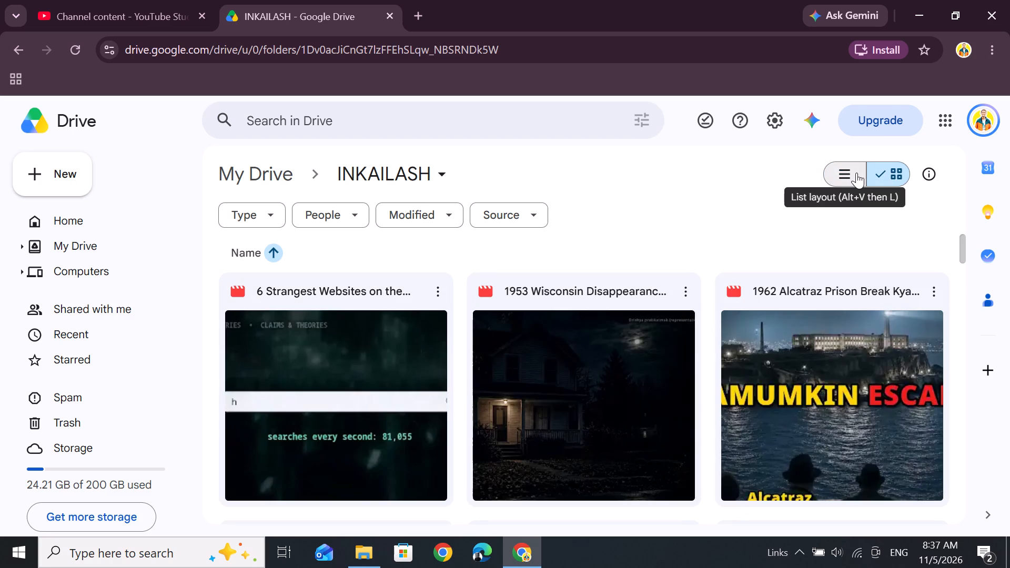
{"action": "left_click", "coordinate": [843, 174]}
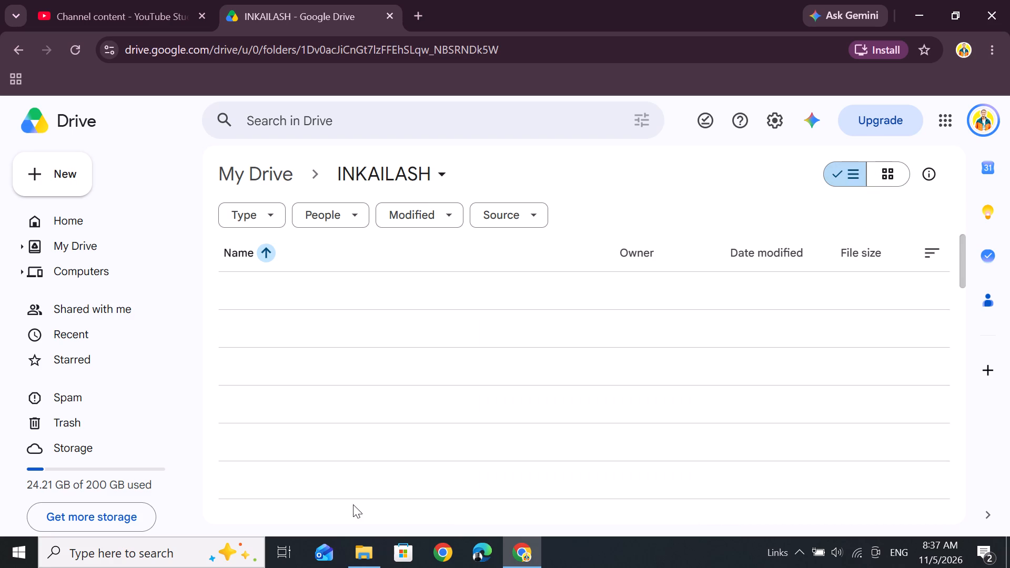
{"action": "scroll", "coordinate": [352, 503], "scroll_direction": "down", "scroll_amount": 5}
{"action": "scroll", "coordinate": [235, 445], "scroll_direction": "down", "scroll_amount": 11}
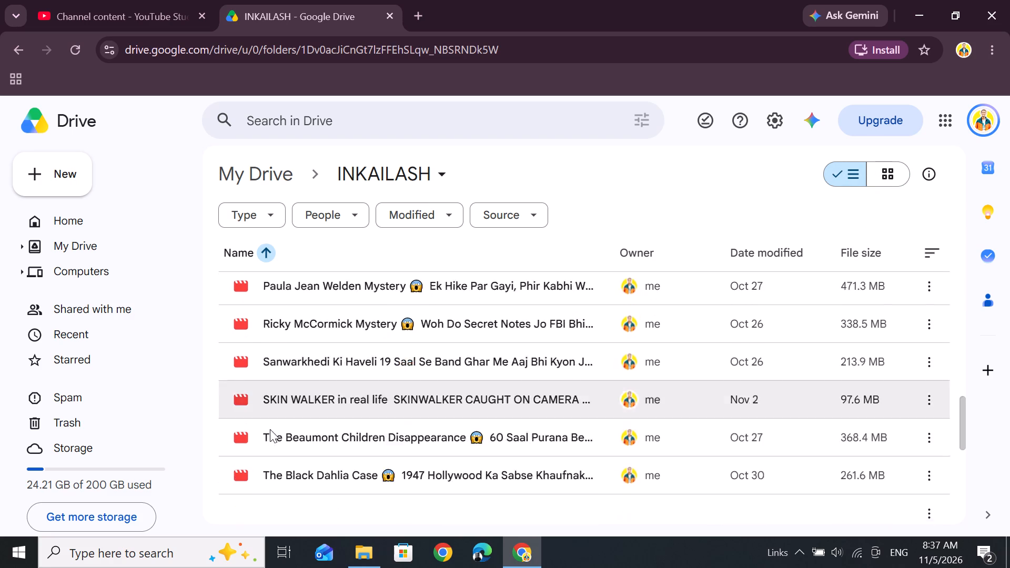
{"action": "scroll", "coordinate": [270, 428], "scroll_direction": "down", "scroll_amount": 3}
{"action": "scroll", "coordinate": [270, 428], "scroll_direction": "up", "scroll_amount": 18}
{"action": "scroll", "coordinate": [279, 412], "scroll_direction": "up", "scroll_amount": 5}
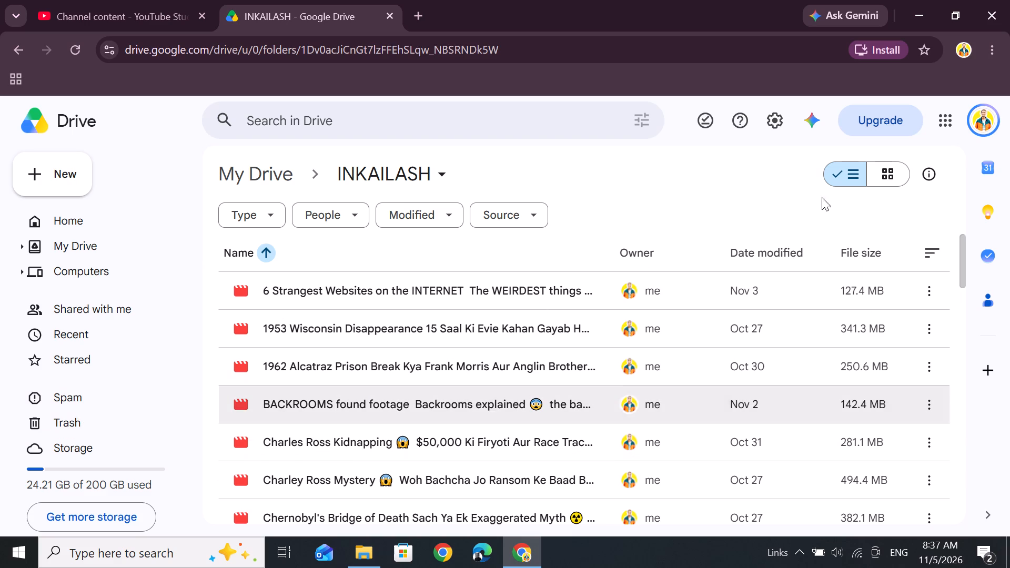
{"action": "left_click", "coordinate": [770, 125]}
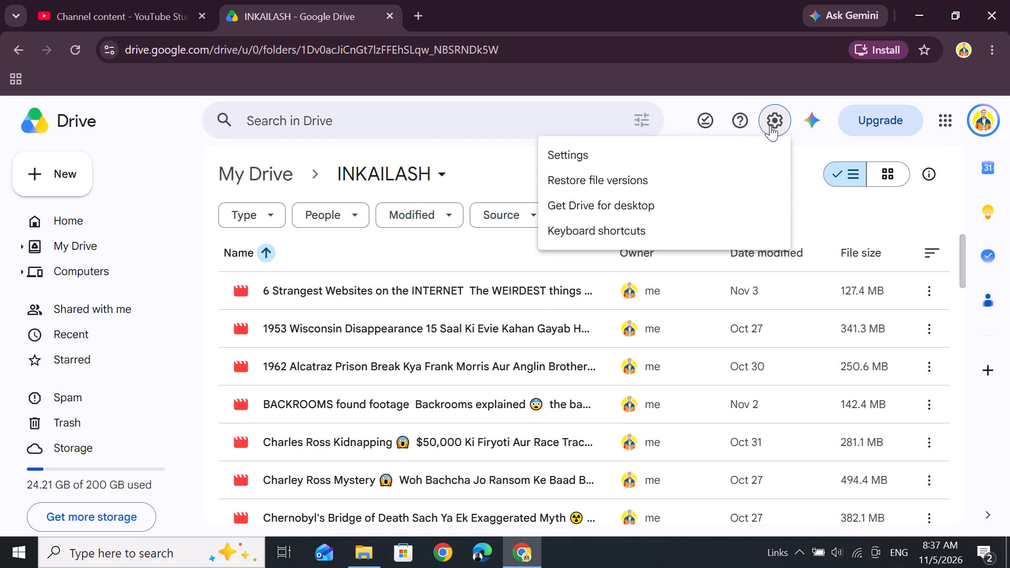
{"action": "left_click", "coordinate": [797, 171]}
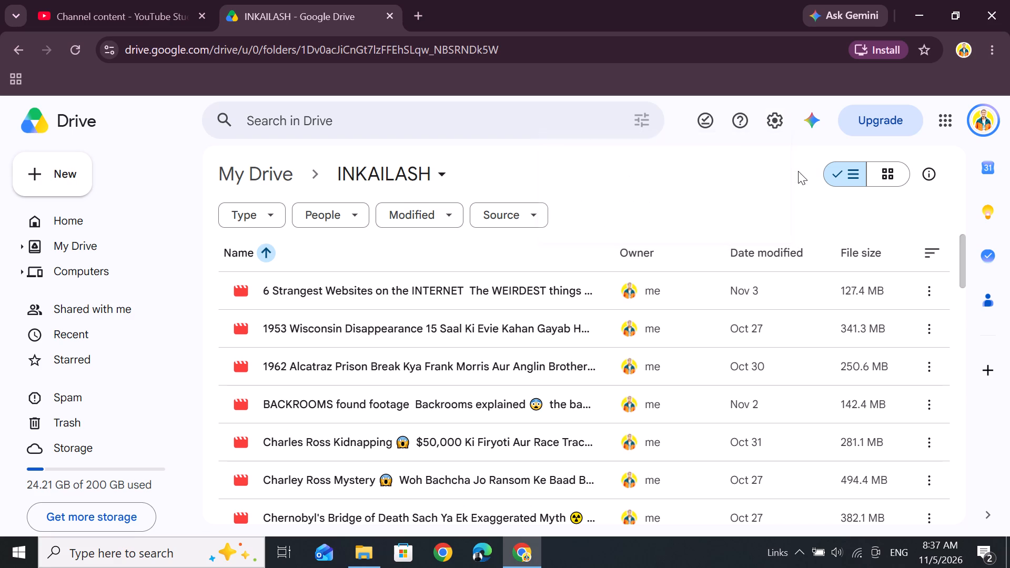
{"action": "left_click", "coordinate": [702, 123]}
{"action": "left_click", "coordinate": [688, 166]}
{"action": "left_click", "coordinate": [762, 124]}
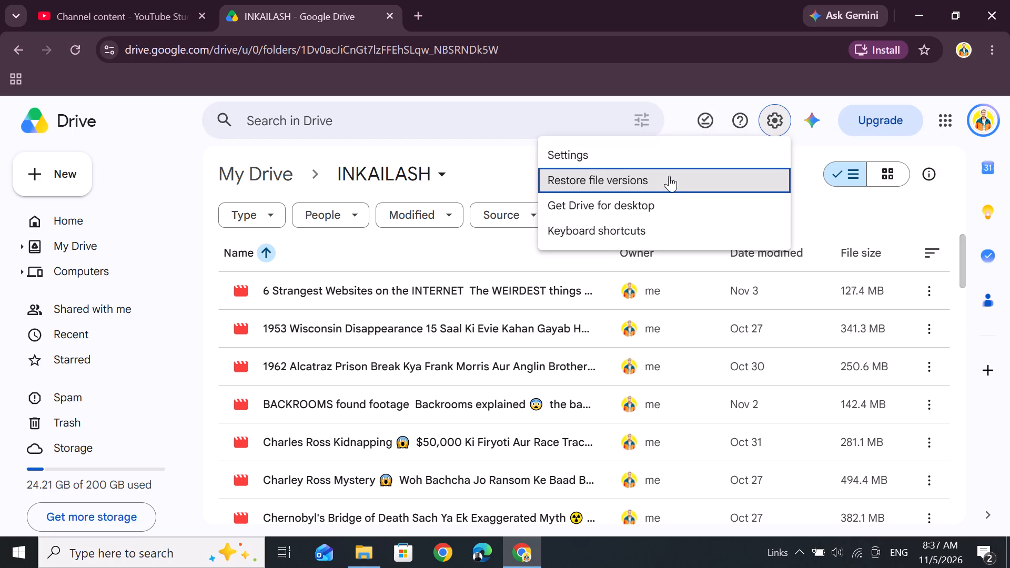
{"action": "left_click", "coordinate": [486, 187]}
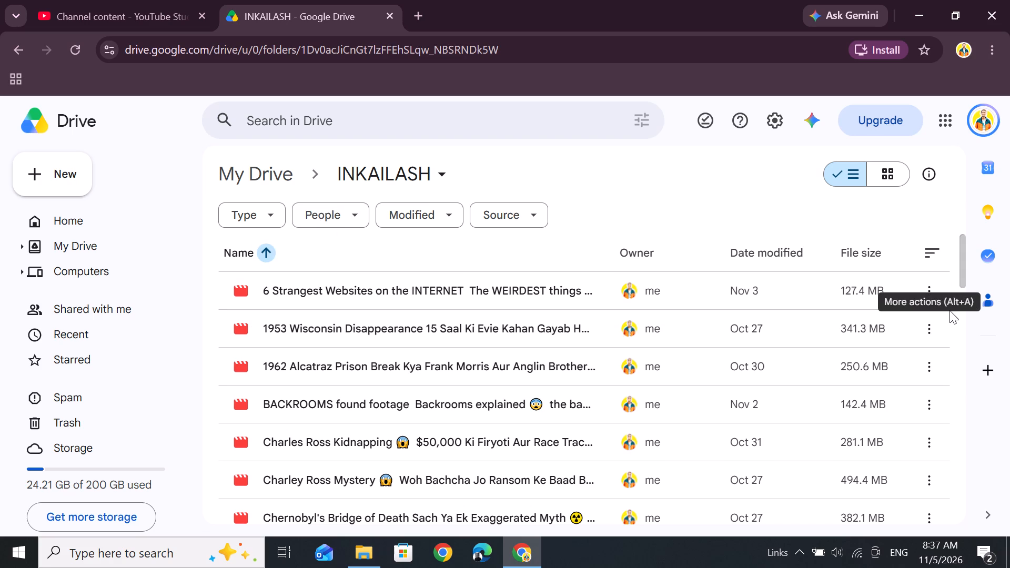
Return to the Drive Home page and look through the suggested files.
{"action": "left_click", "coordinate": [63, 227]}
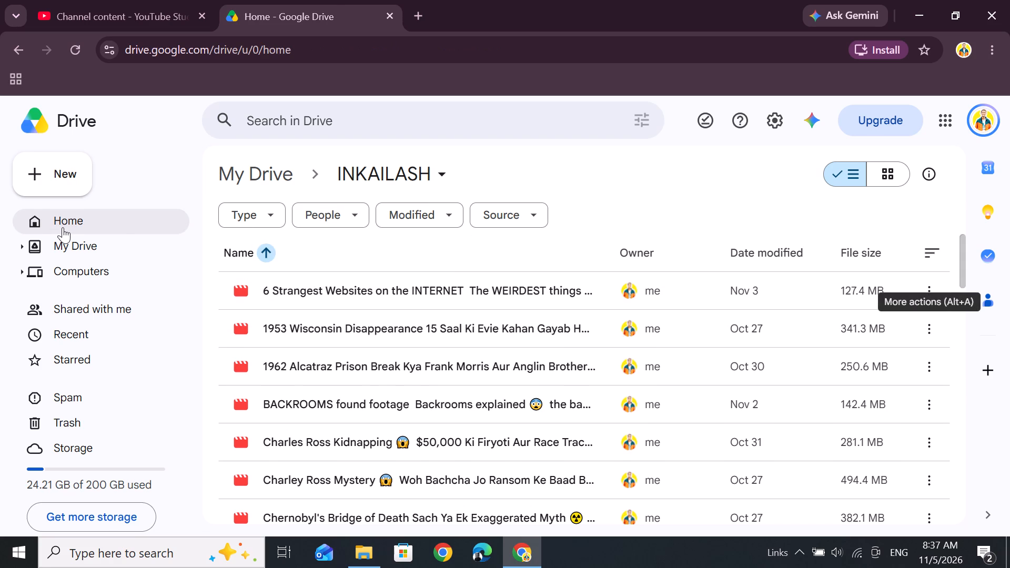
{"action": "scroll", "coordinate": [443, 419], "scroll_direction": "down", "scroll_amount": 5}
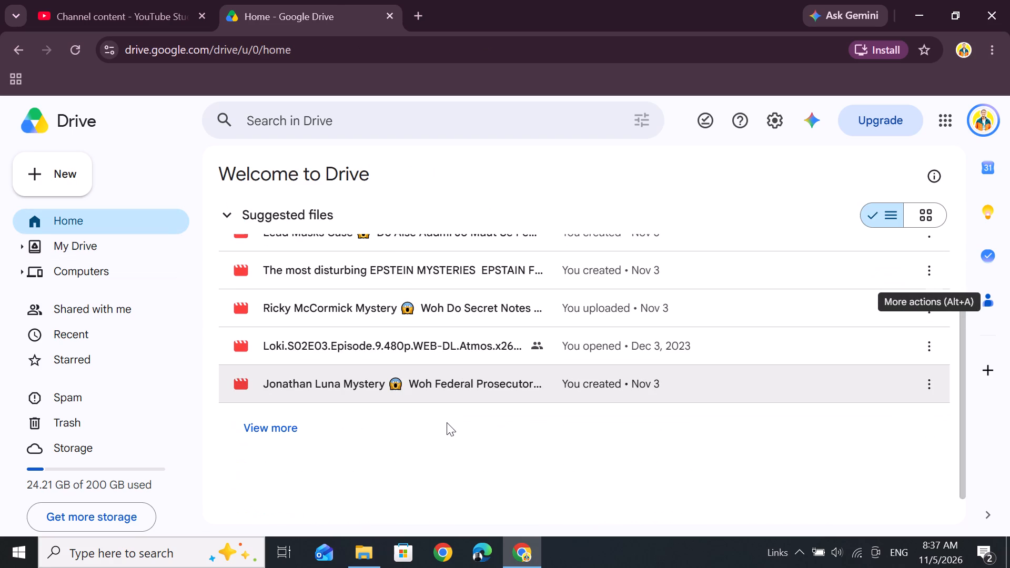
{"action": "scroll", "coordinate": [447, 422], "scroll_direction": "up", "scroll_amount": 3}
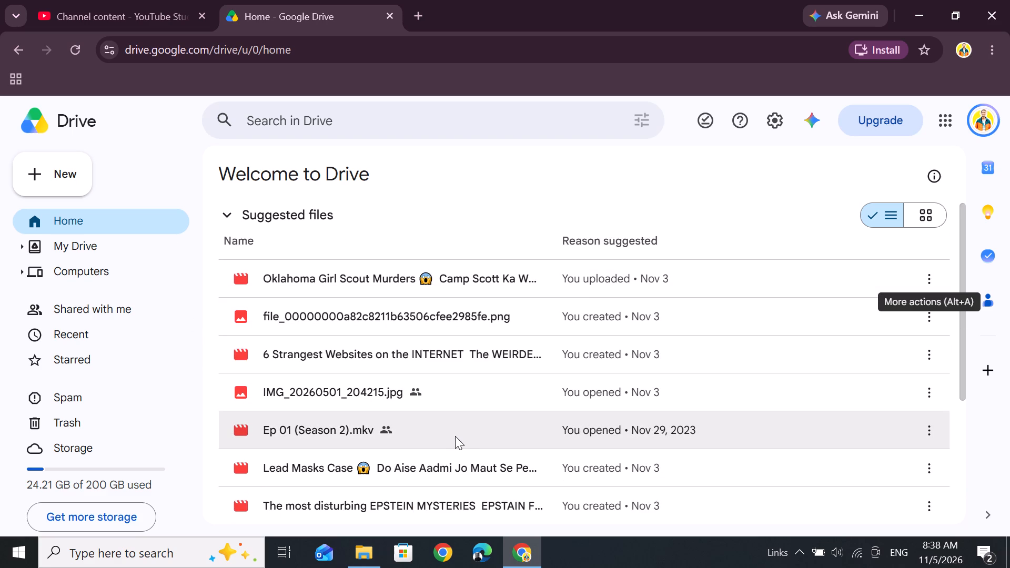
{"action": "scroll", "coordinate": [453, 424], "scroll_direction": "down", "scroll_amount": 4}
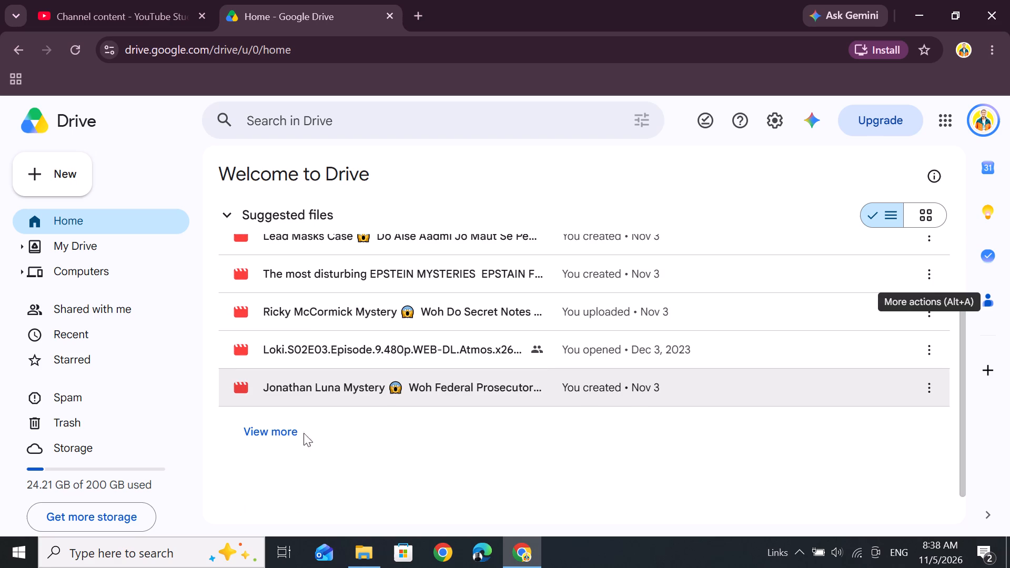
Expand the full list of suggested files, look through its entries, and shorten the list again.
{"action": "left_click", "coordinate": [294, 428]}
{"action": "scroll", "coordinate": [294, 427], "scroll_direction": "down", "scroll_amount": 6}
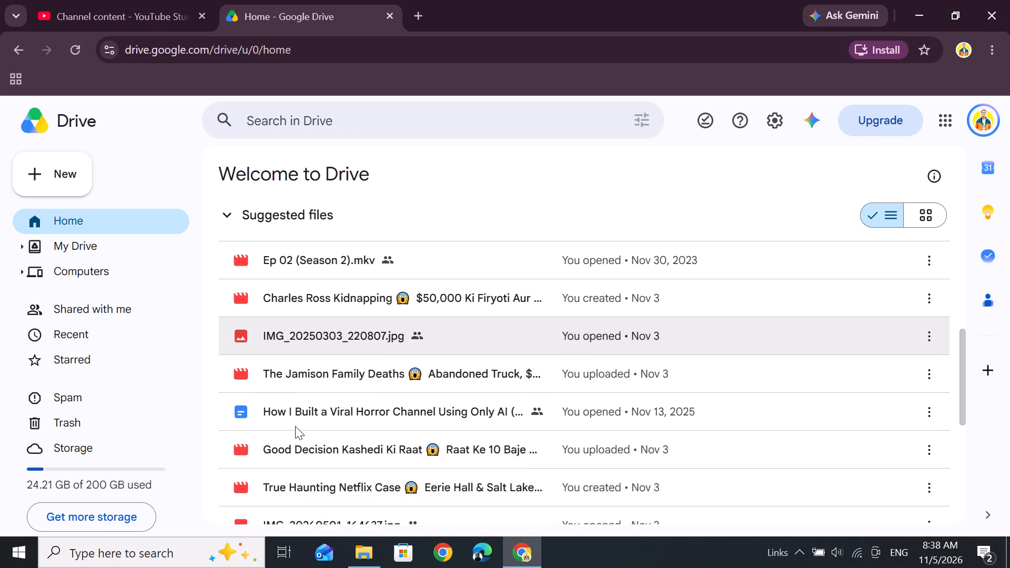
{"action": "scroll", "coordinate": [295, 426], "scroll_direction": "down", "scroll_amount": 6}
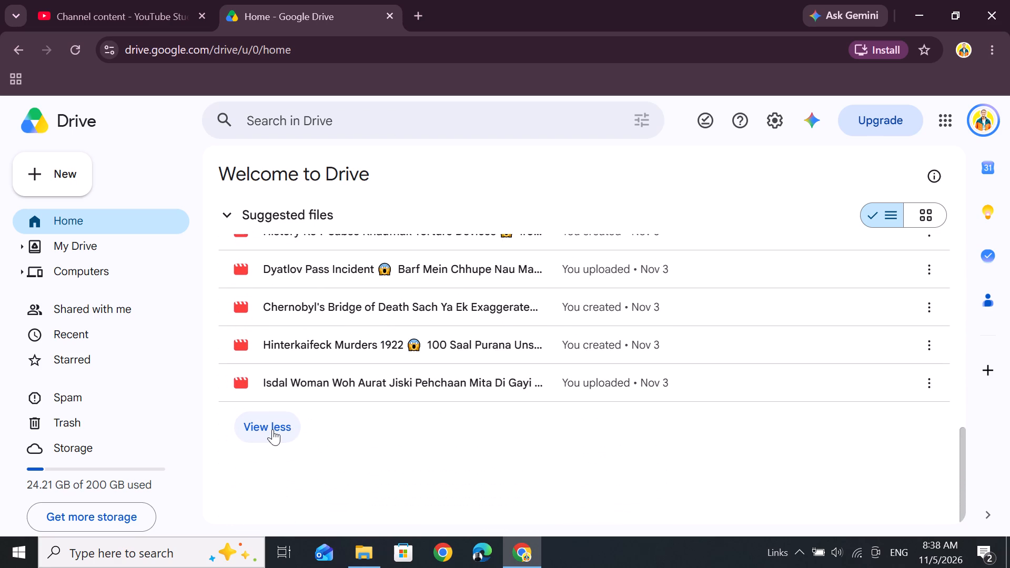
{"action": "left_click", "coordinate": [272, 429]}
{"action": "scroll", "coordinate": [272, 429], "scroll_direction": "up", "scroll_amount": 6}
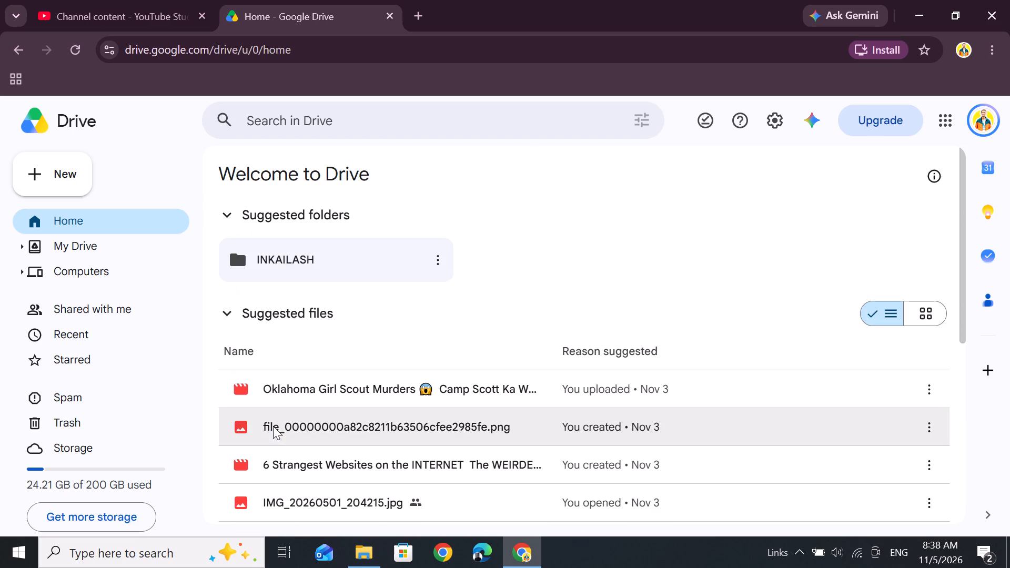
{"action": "scroll", "coordinate": [273, 426], "scroll_direction": "up", "scroll_amount": 1}
Collapse the Suggested files section on the Drive Home page.
{"action": "left_click", "coordinate": [238, 320]}
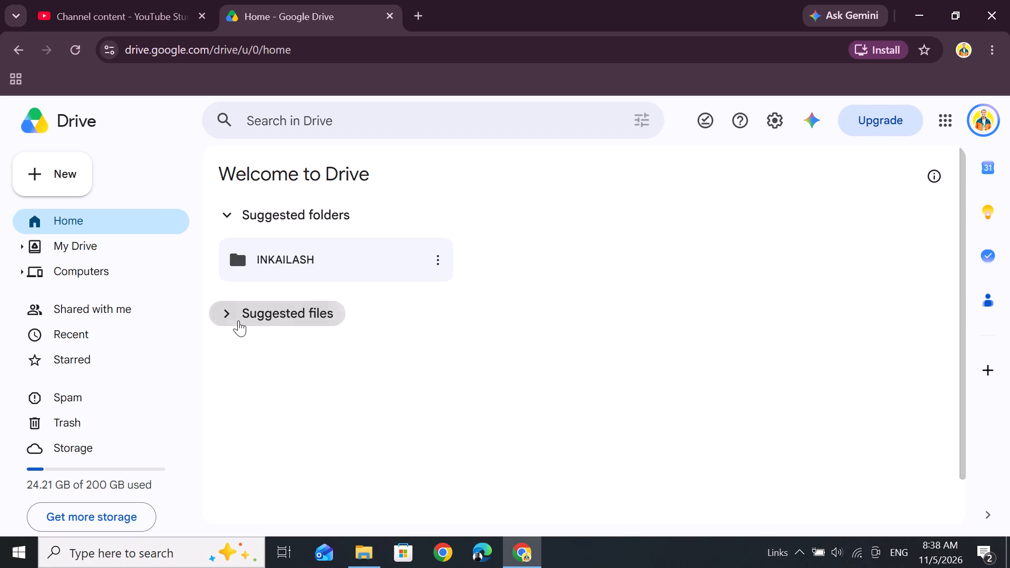
Check which actions are available for the suggested INKAILASH folder without applying any.
{"action": "left_click", "coordinate": [444, 263]}
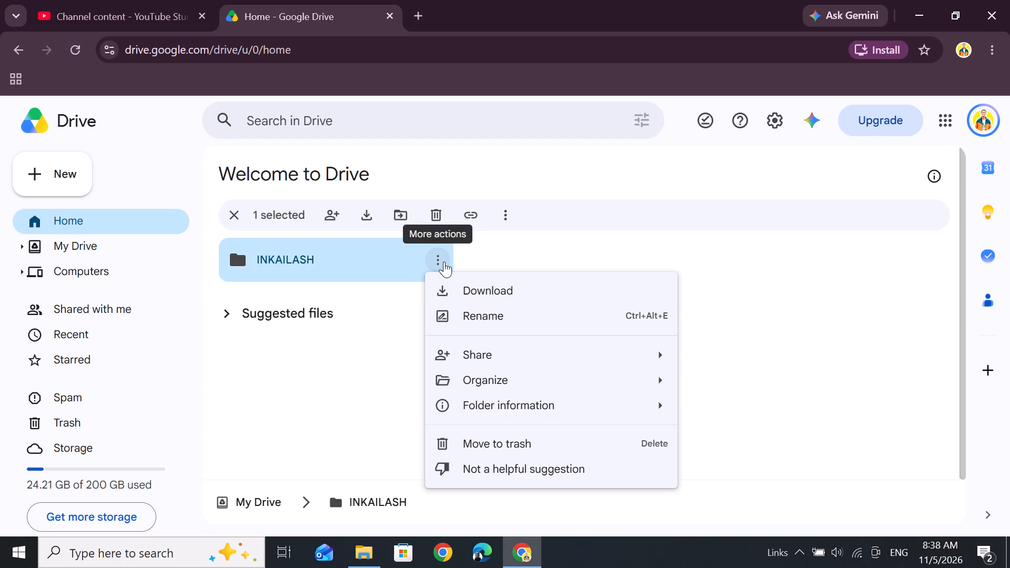
{"action": "left_click", "coordinate": [358, 381]}
Open the INKAILASH folder from the suggested folders.
{"action": "double_click", "coordinate": [375, 269]}
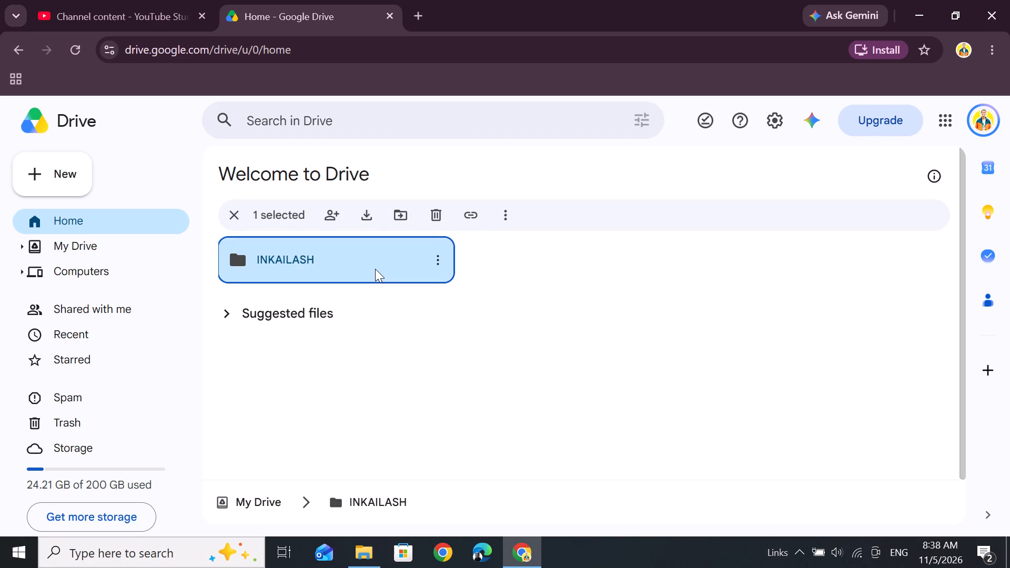